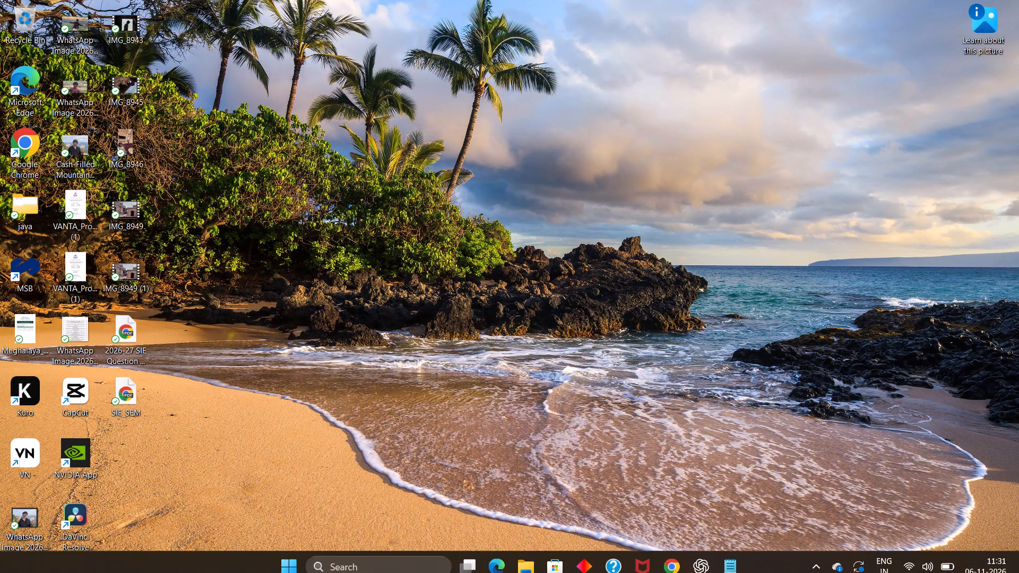
Find Word through the Windows search and launch it.
click(350, 550)
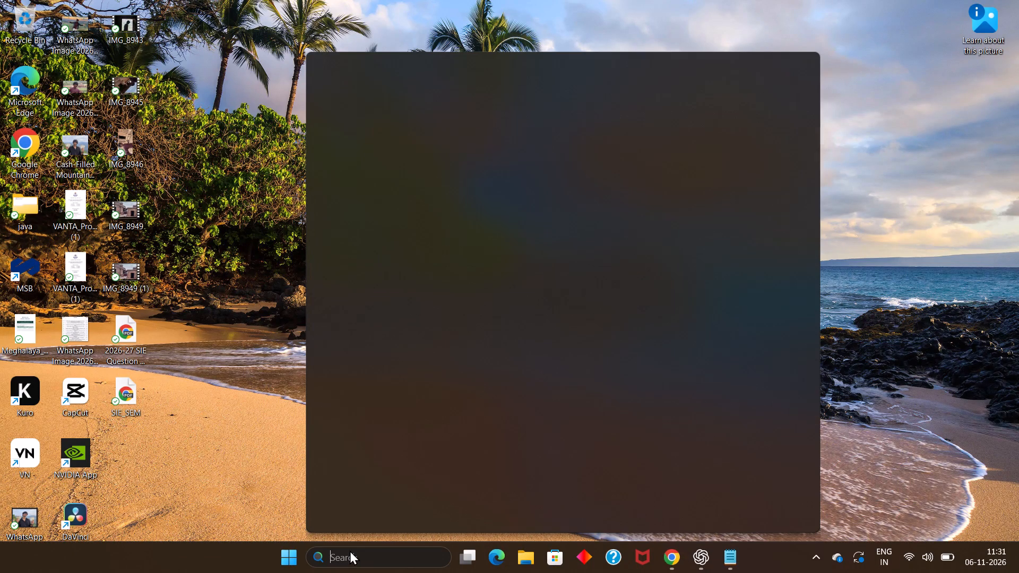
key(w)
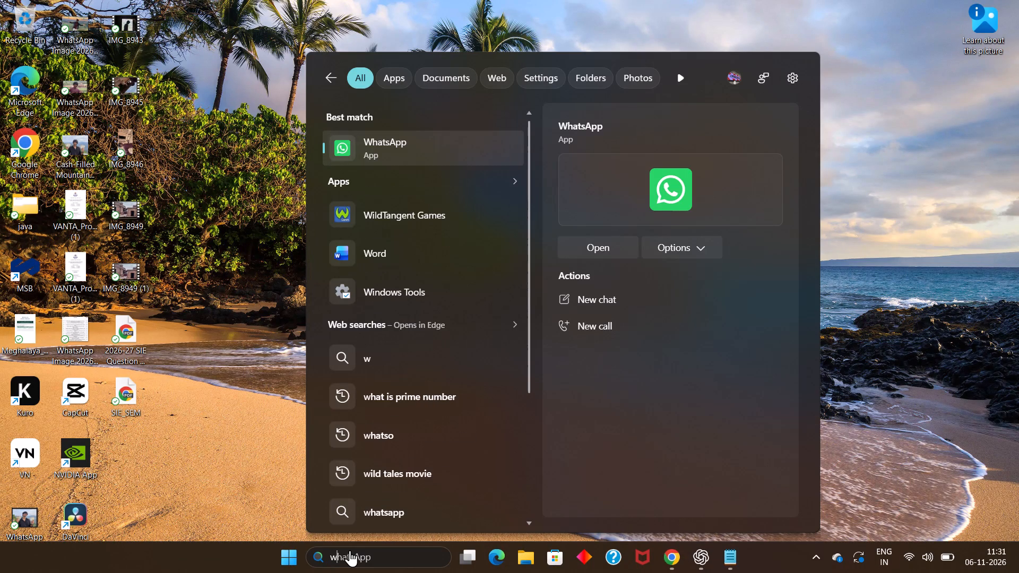
click(351, 244)
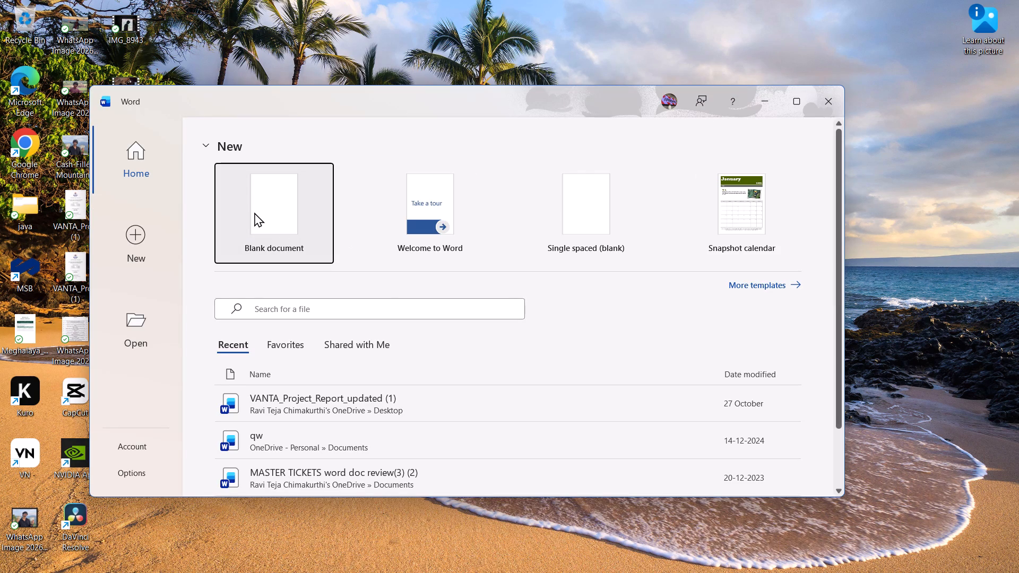
Switch to Word, create a blank document and paste the copied chat response into it.
double_click(254, 212)
click(245, 258)
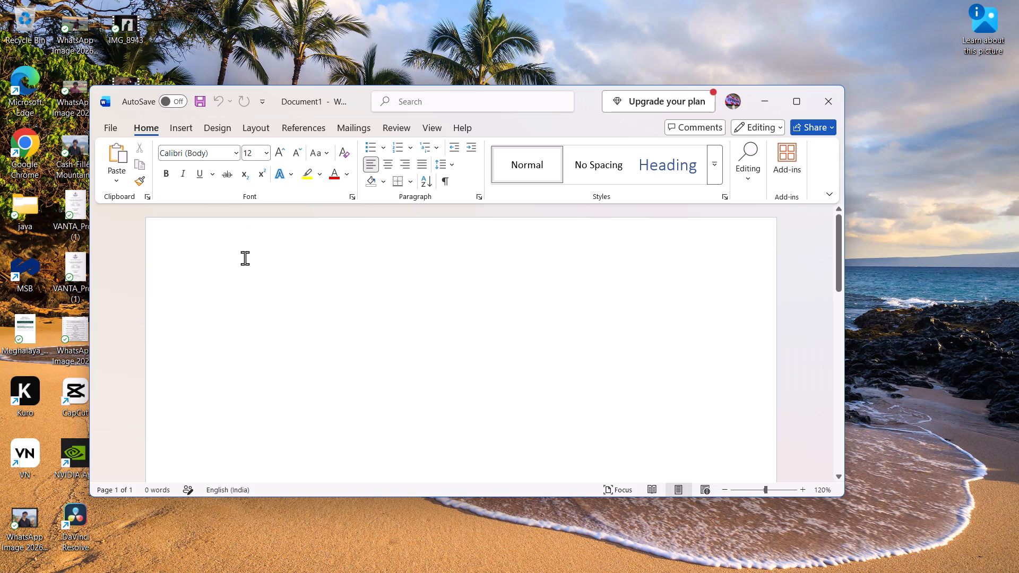
key(ctrl+v)
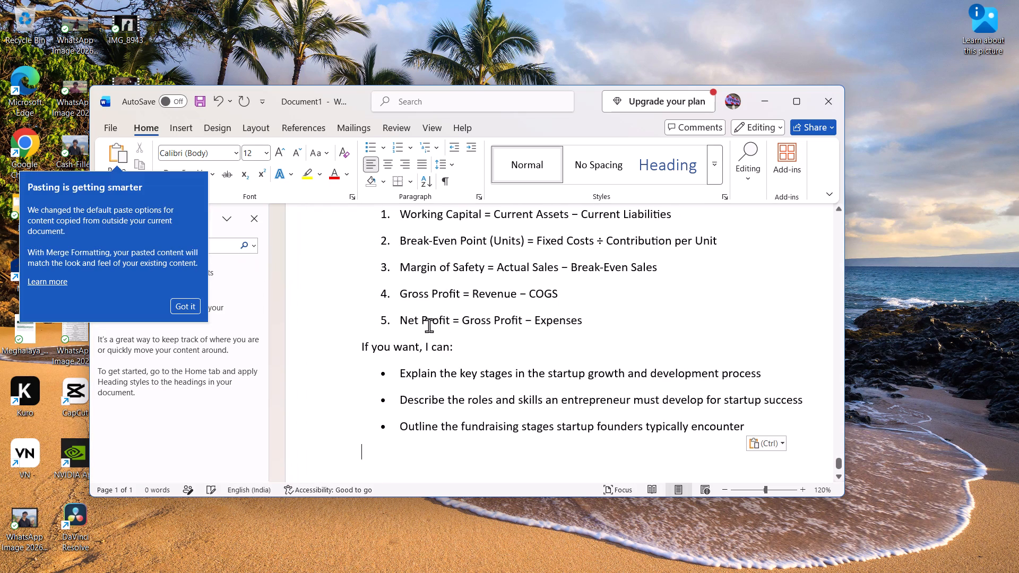
Look over the pasted document's pages at reduced zoom, from the closing formulas back to the opening title.
ctrl+scroll(429, 325, down, 4)
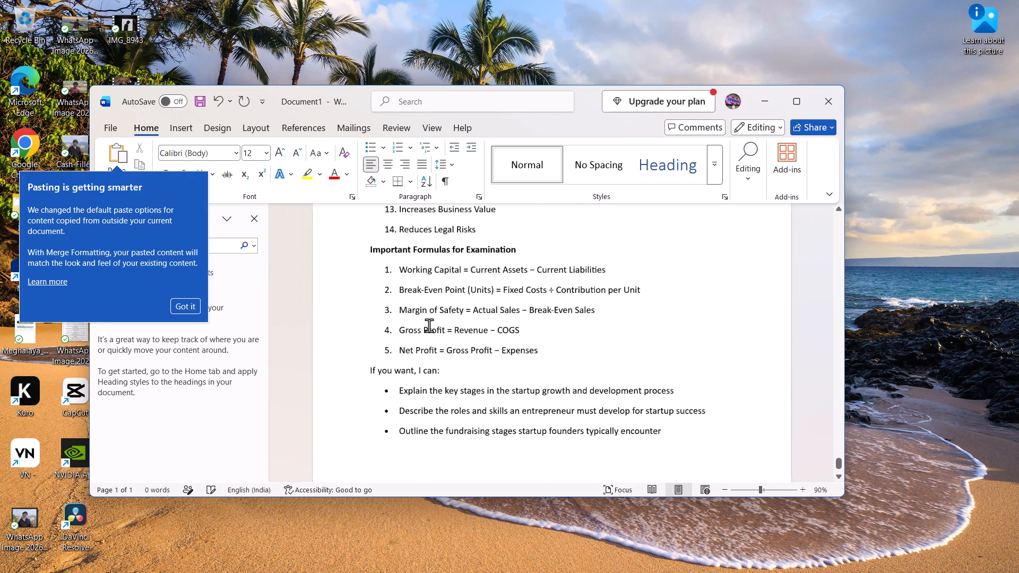
ctrl+scroll(429, 325, down, 4)
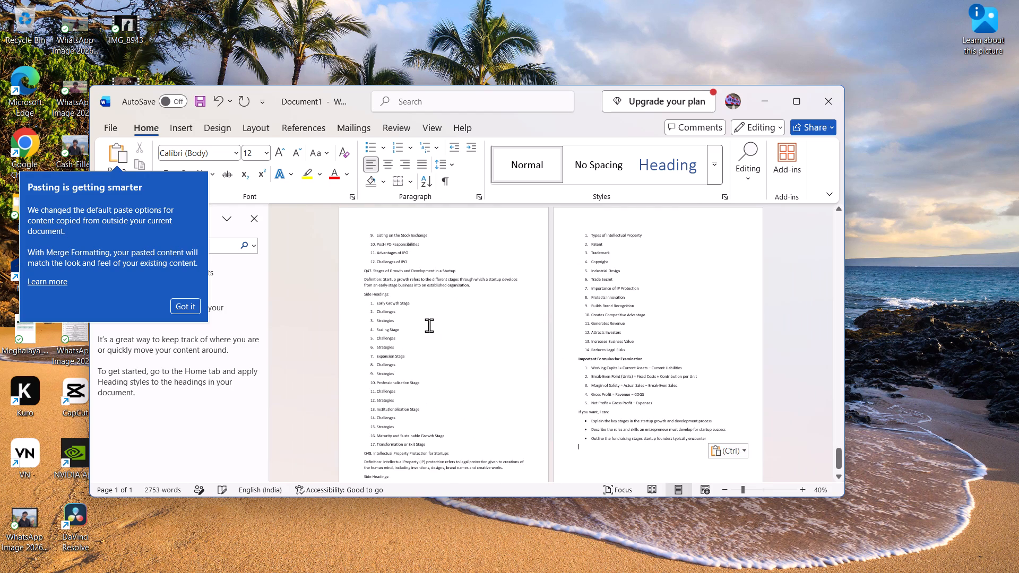
ctrl+scroll(429, 325, down, 1)
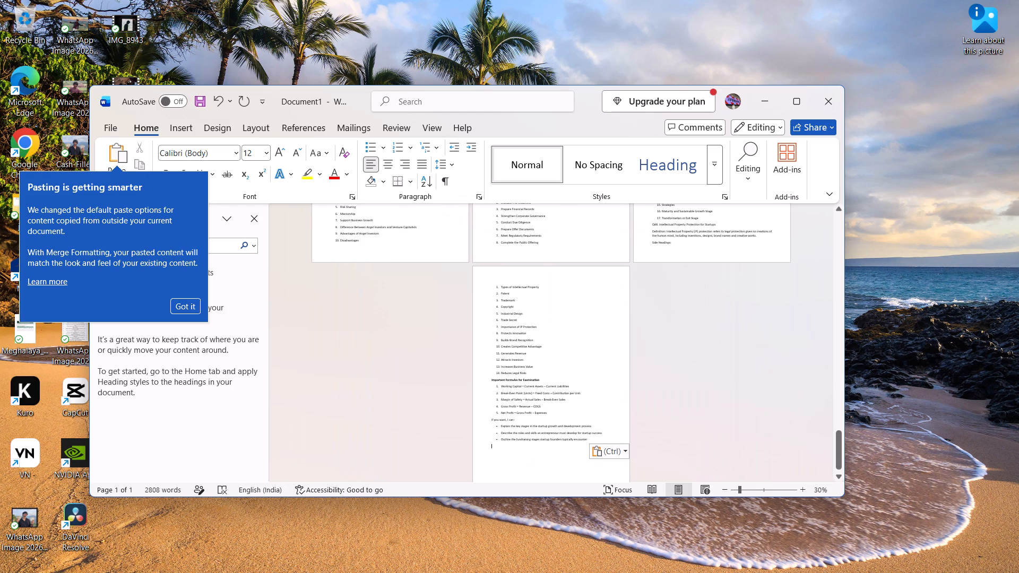
ctrl+scroll(429, 325, down, 1)
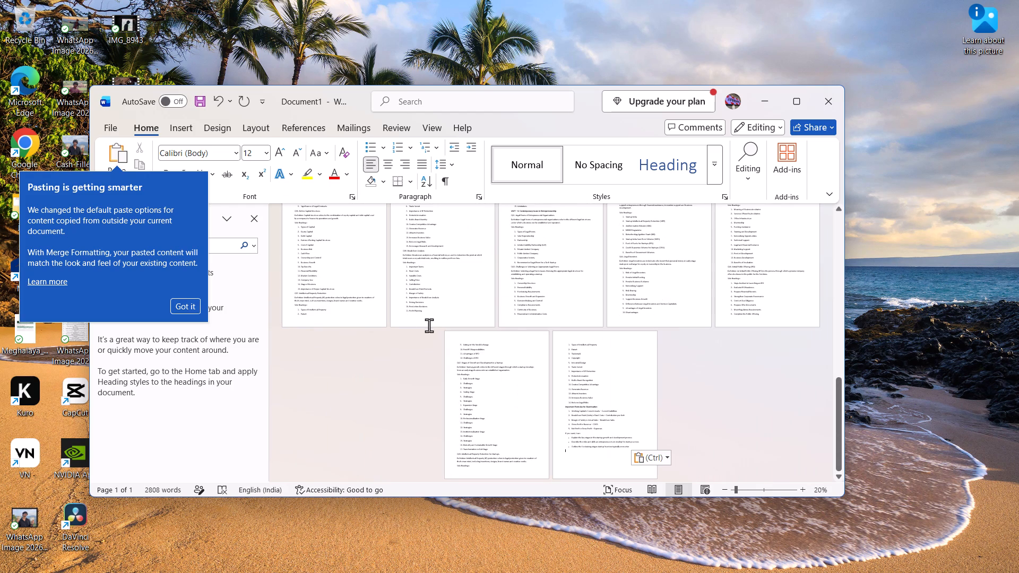
ctrl+scroll(429, 325, down, 1)
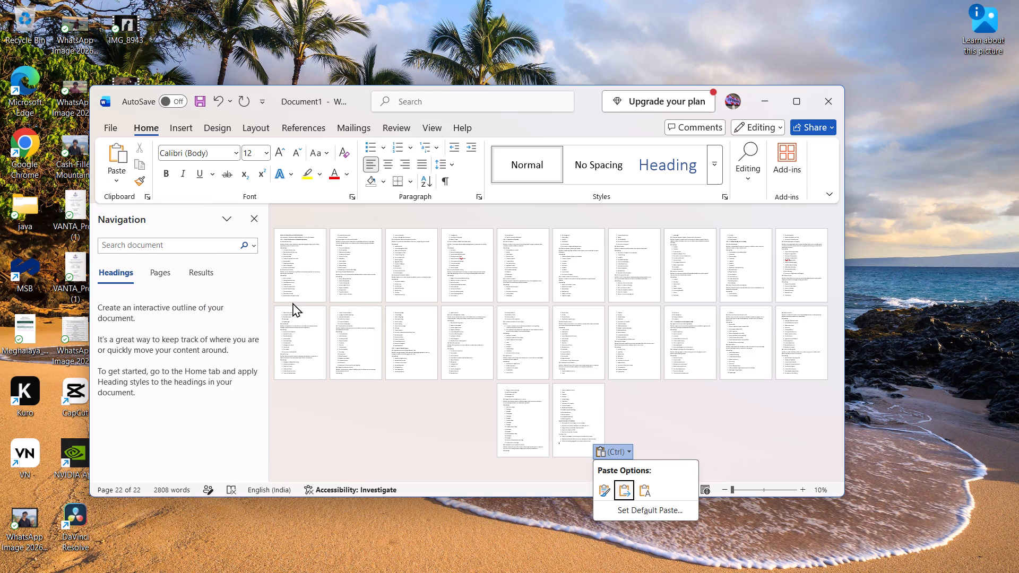
ctrl+scroll(317, 253, up, 1)
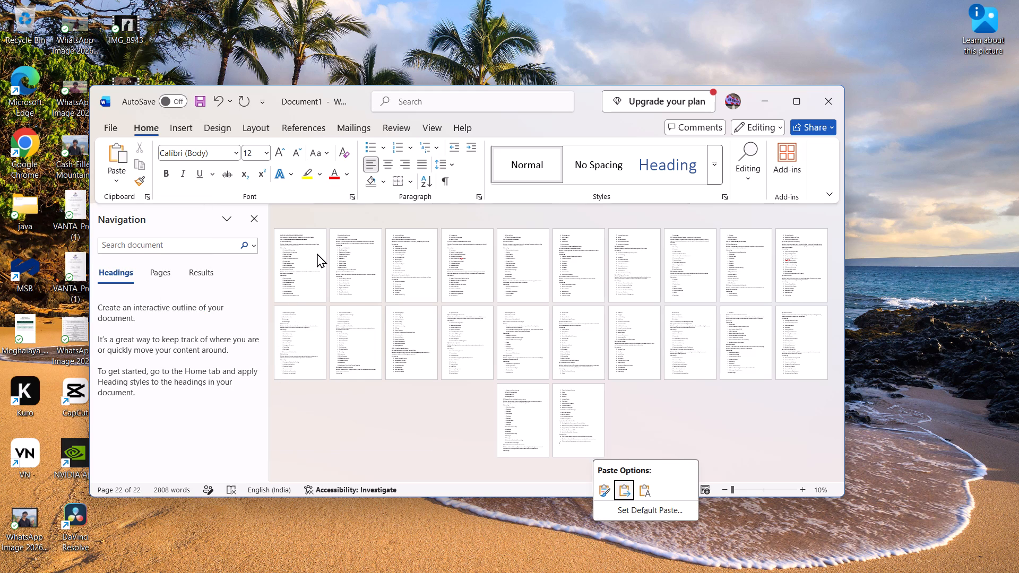
ctrl+scroll(317, 253, up, 2)
scroll(317, 253, up, 14)
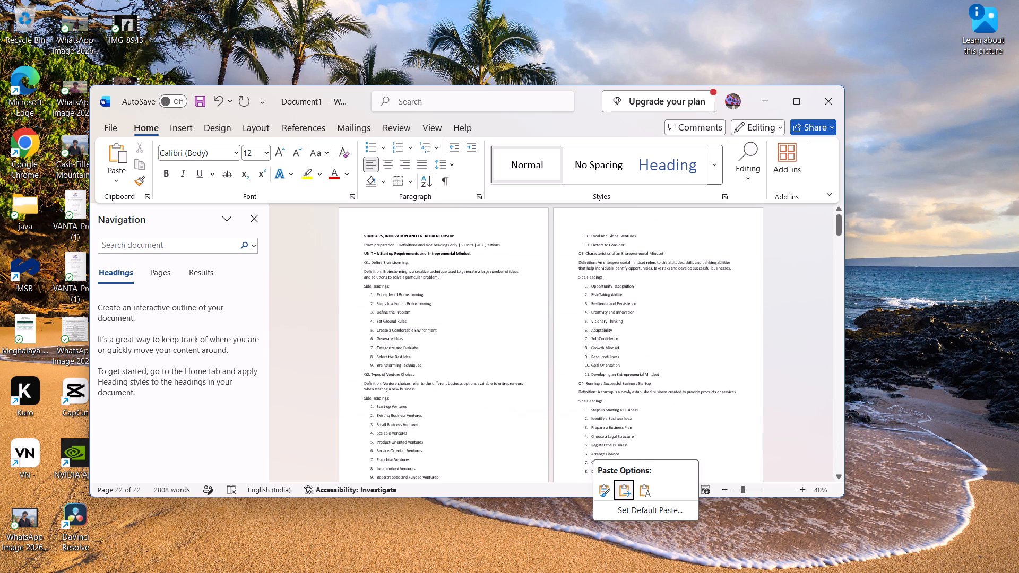
scroll(317, 253, up, 20)
scroll(317, 253, up, 3)
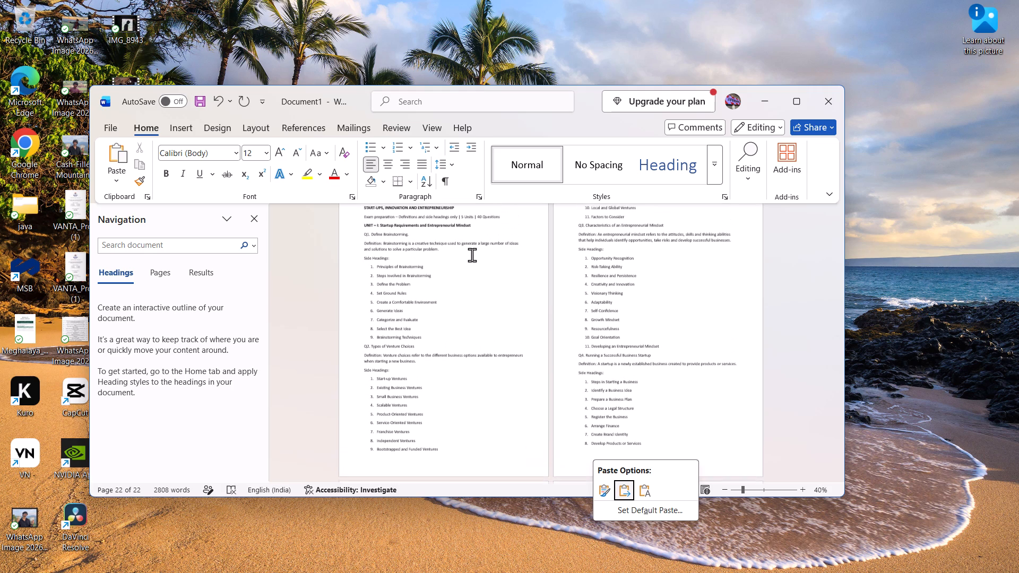
Apply the No Spacing style to the document's entire text.
click(602, 174)
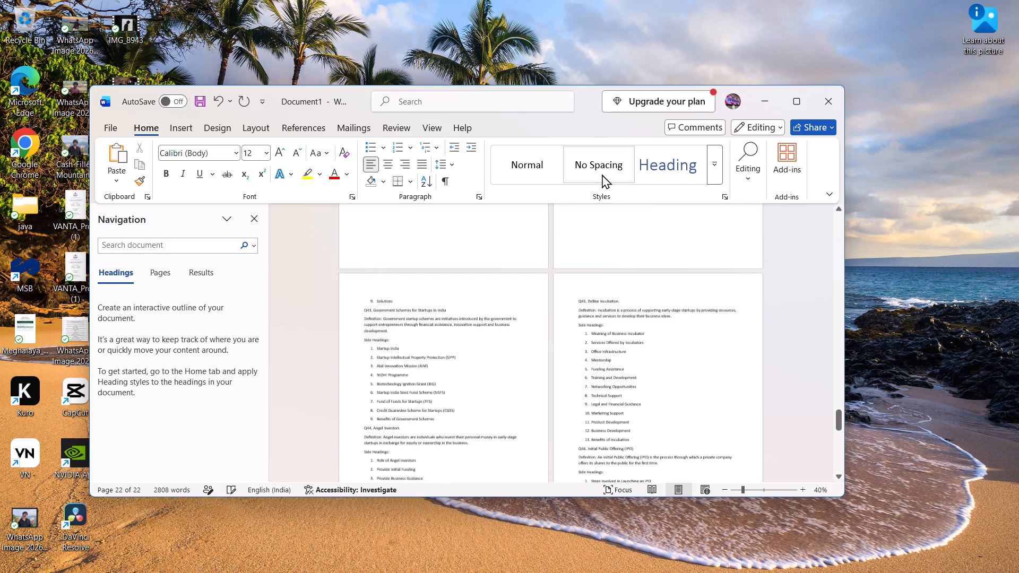
scroll(420, 316, up, 2)
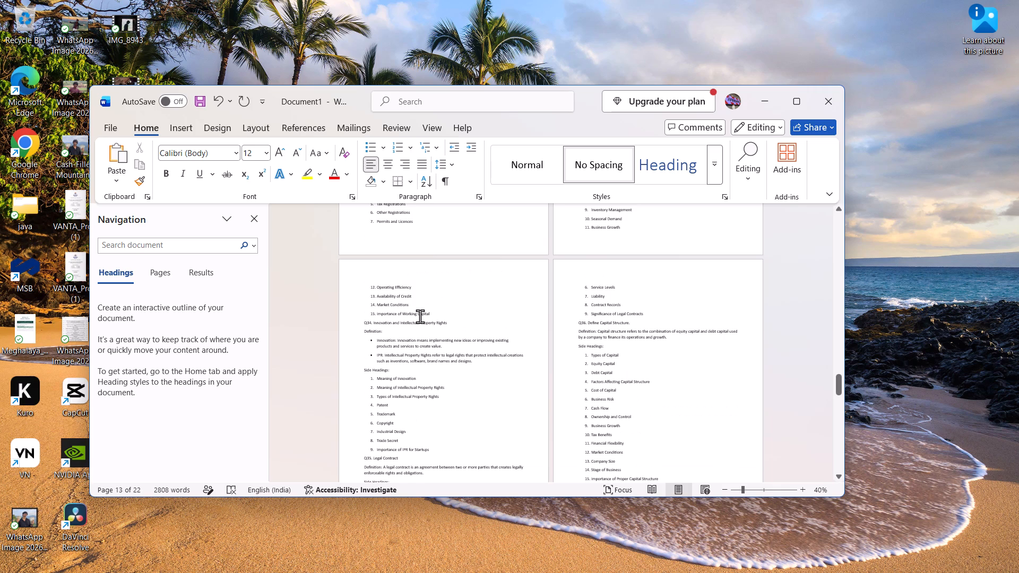
scroll(454, 219, up, 6)
click(456, 332)
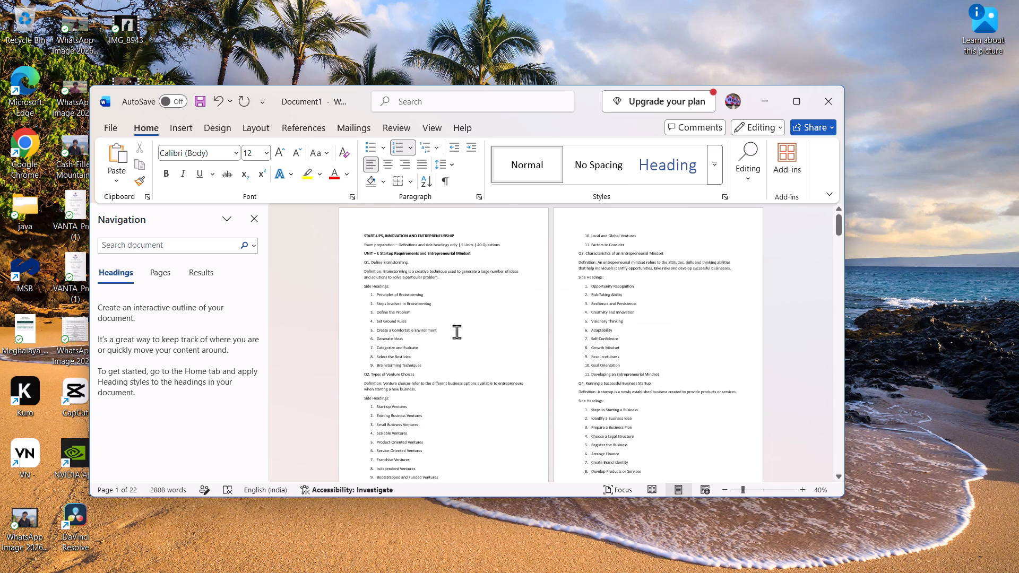
key(ctrl+a)
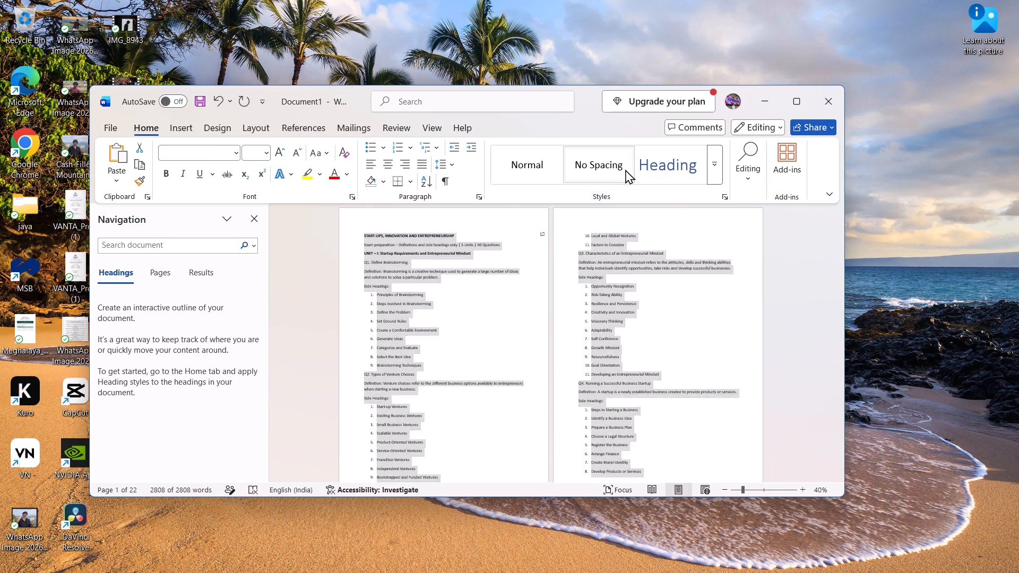
click(610, 172)
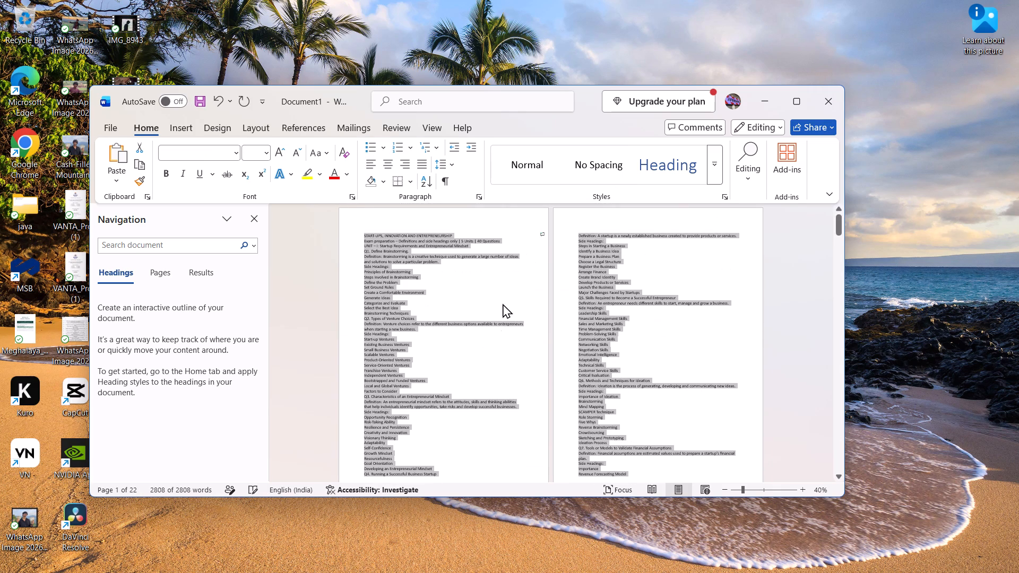
Apply the Normal style to the document's entire text.
click(542, 167)
click(494, 352)
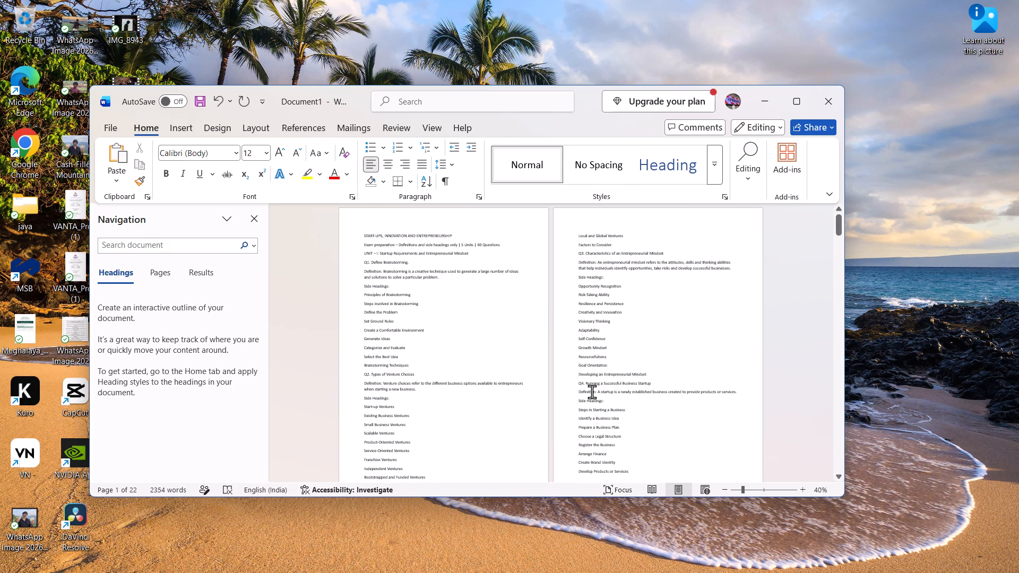
Delete everything from Q6 Methods and Techniques for Ideation through Types of Entrepreneurial Decisions, just before the Innovation and Creativity unit heading.
scroll(592, 392, down, 1)
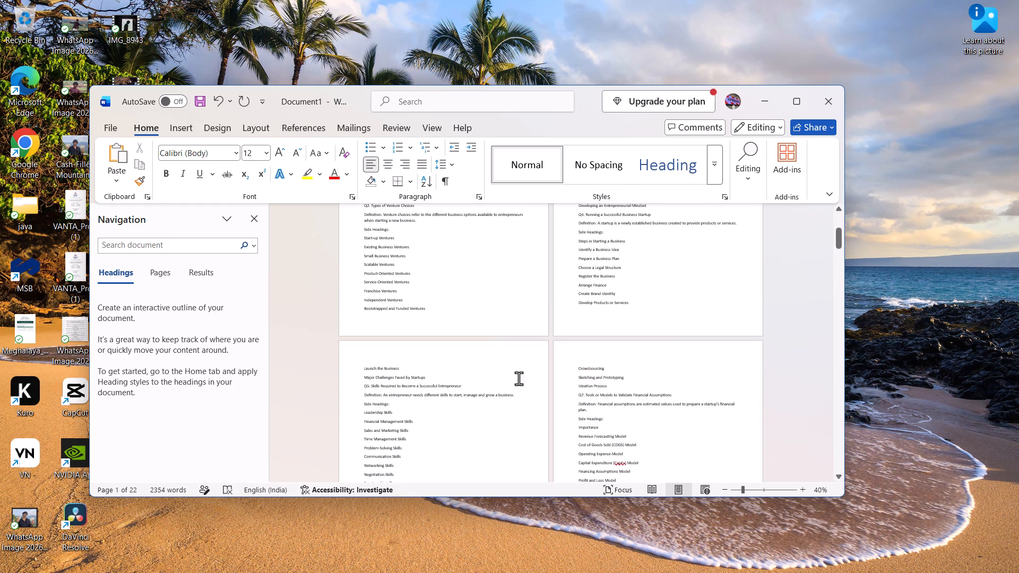
scroll(499, 383, down, 2)
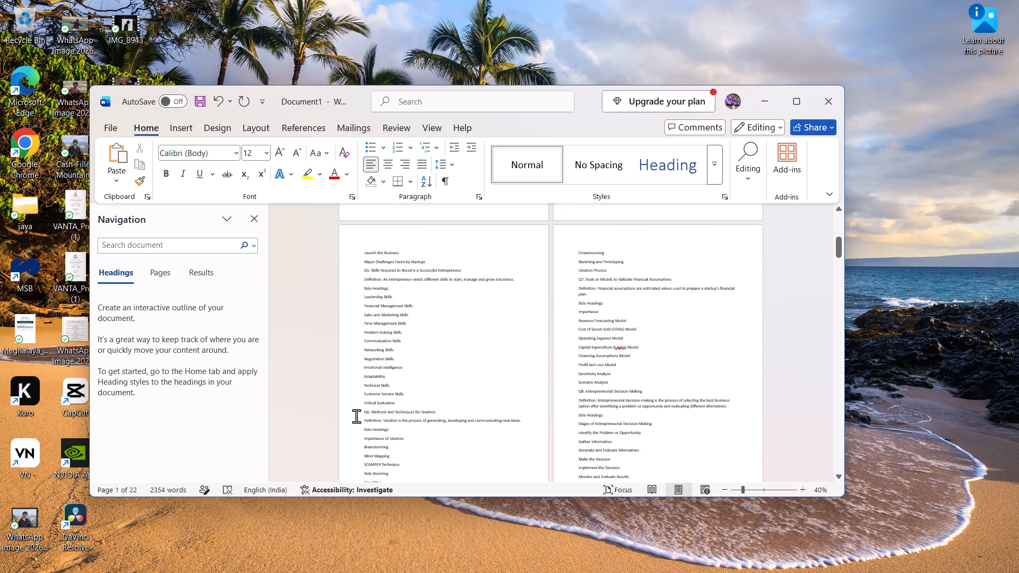
drag(357, 416, 419, 456)
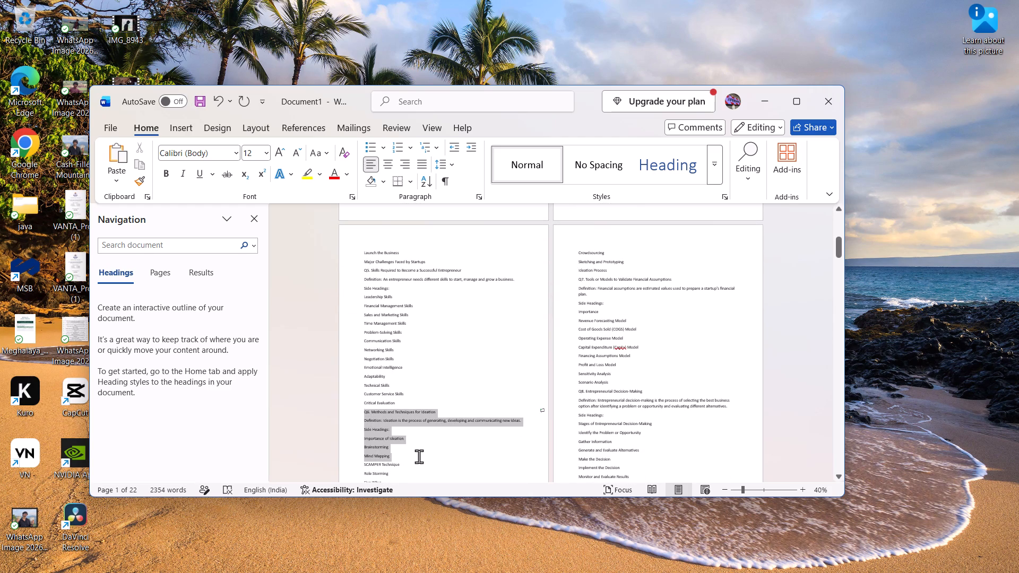
drag(419, 456, 560, 329)
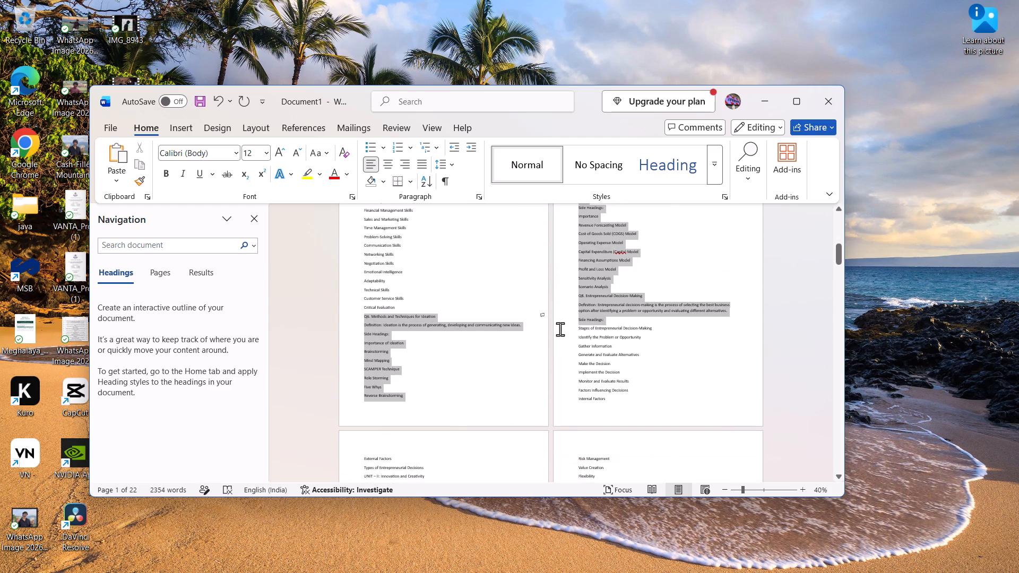
drag(560, 329, 571, 460)
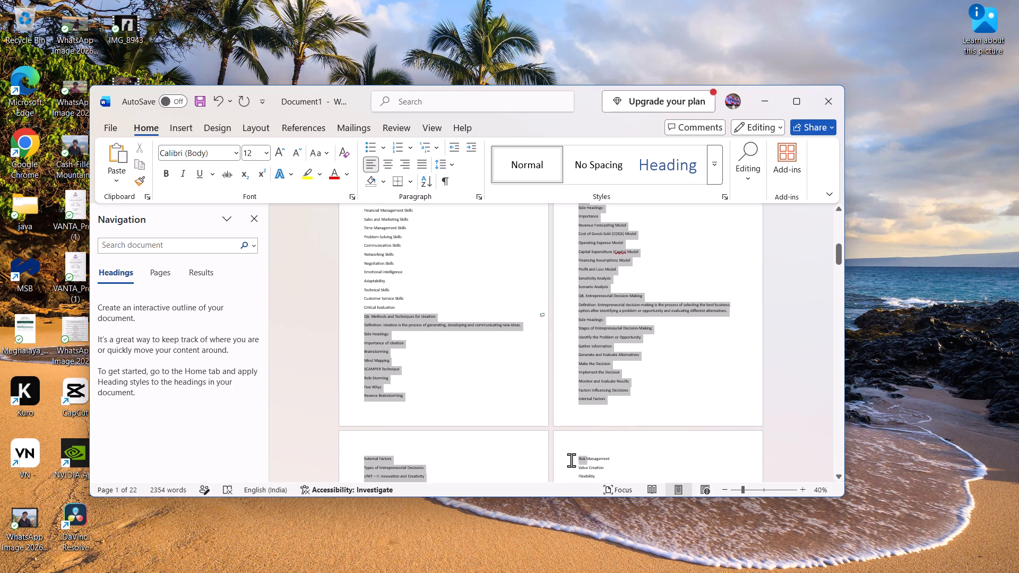
drag(571, 460, 497, 332)
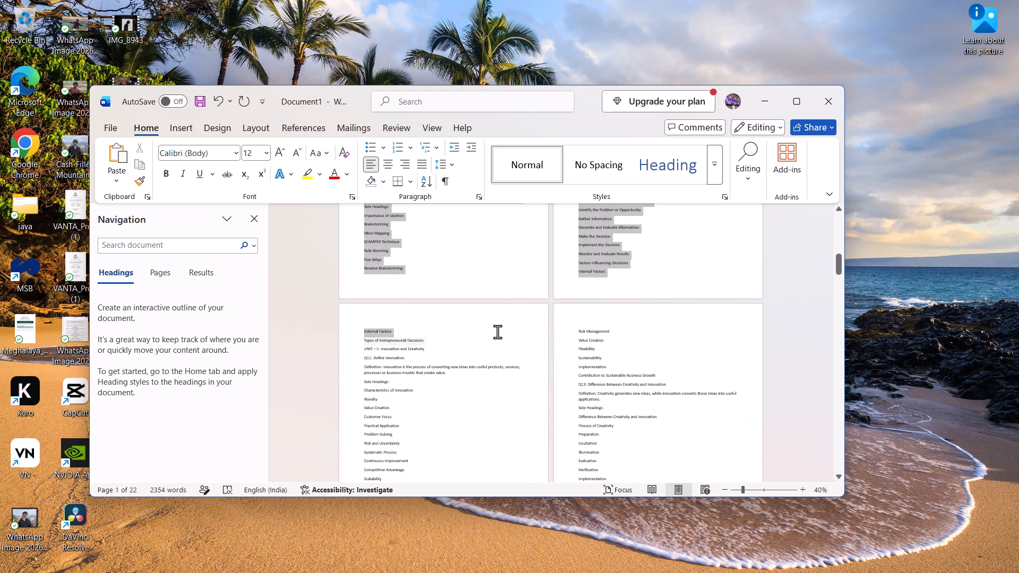
drag(497, 332, 497, 336)
drag(497, 336, 499, 337)
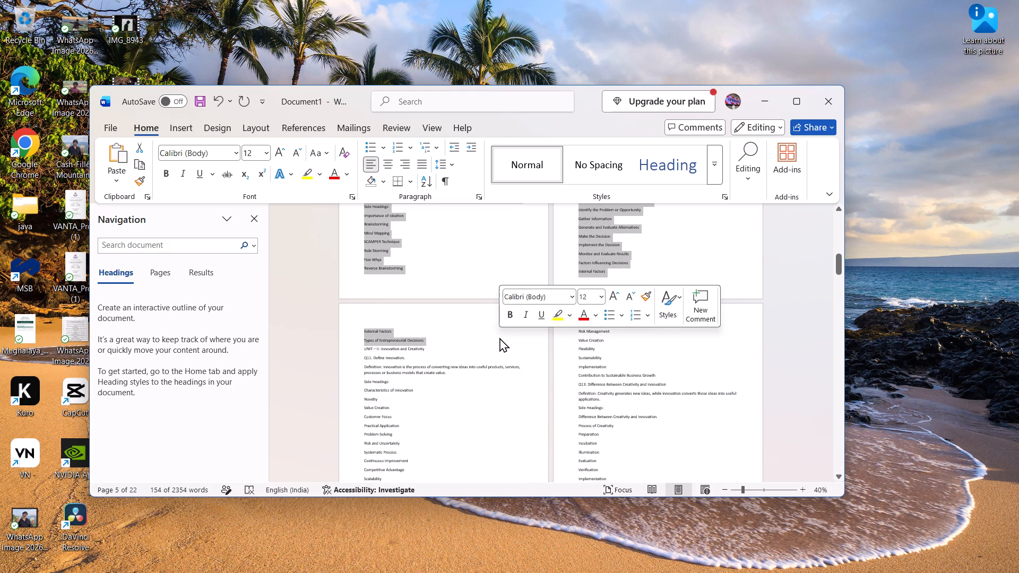
key(BackSpace)
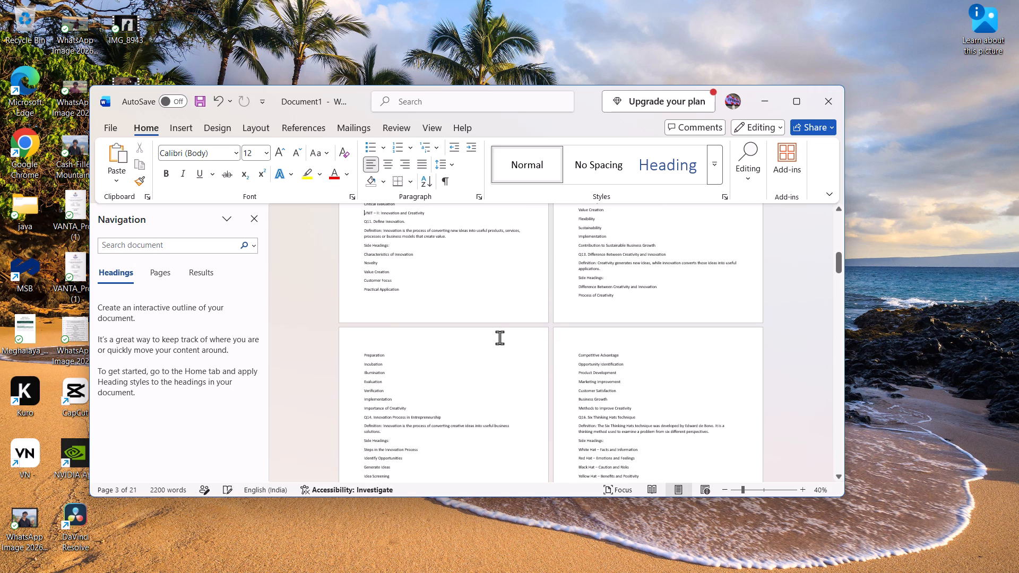
Maximize the document window while reviewing the questions of the Innovation and Creativity unit.
scroll(499, 337, up, 1)
scroll(499, 337, down, 1)
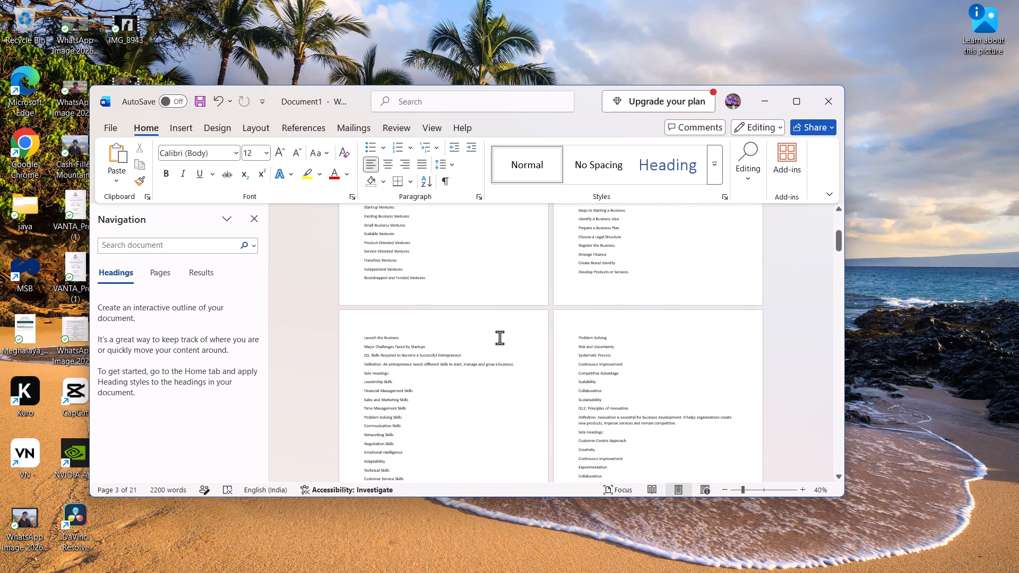
scroll(499, 337, down, 2)
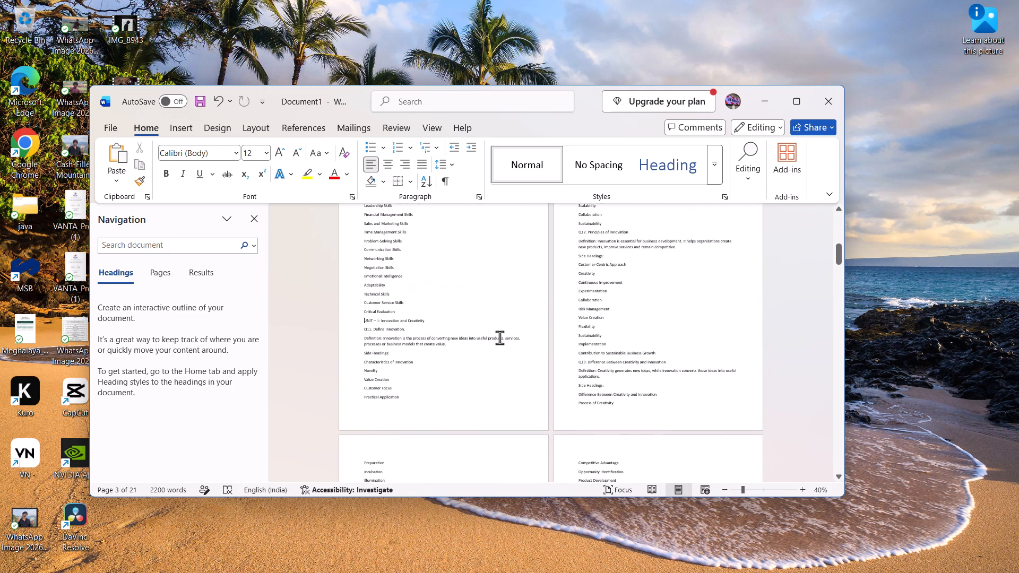
scroll(499, 337, down, 2)
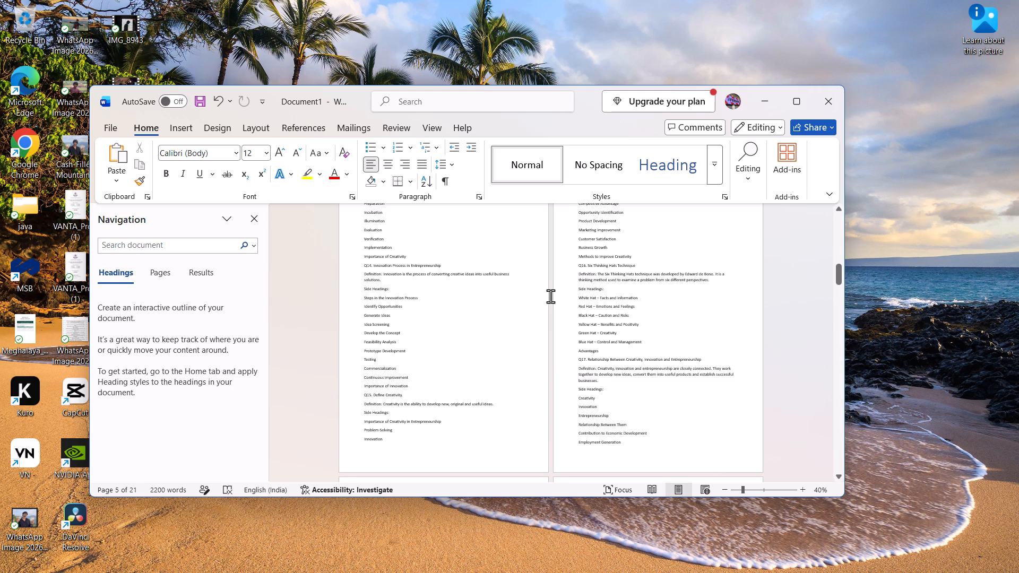
click(809, 91)
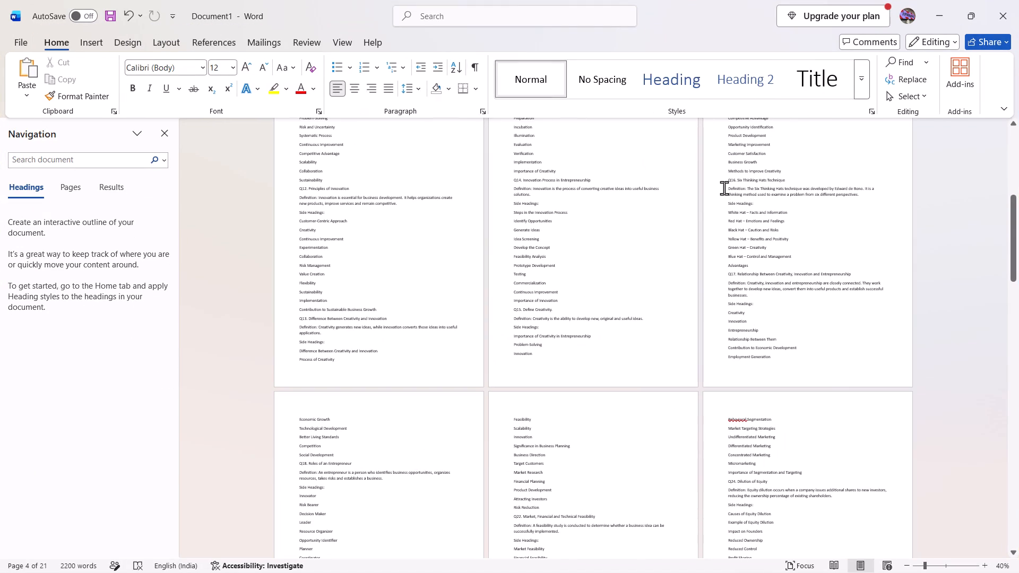
Delete everything from Q16 Six Thinking Hats Technique through Critical Evaluation, just before the Business Planning and Fund Raising unit heading.
drag(726, 183, 764, 339)
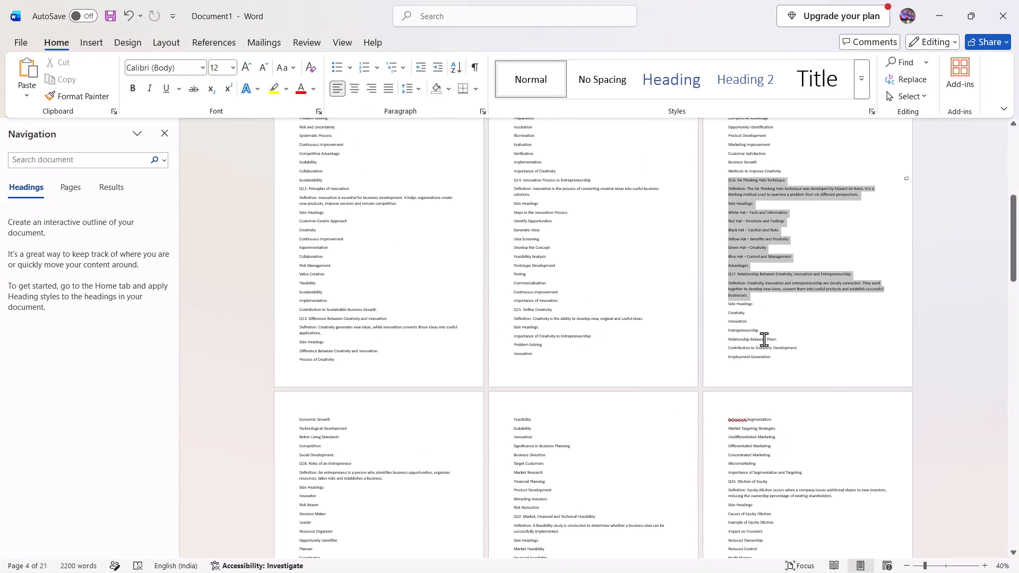
drag(764, 339, 421, 527)
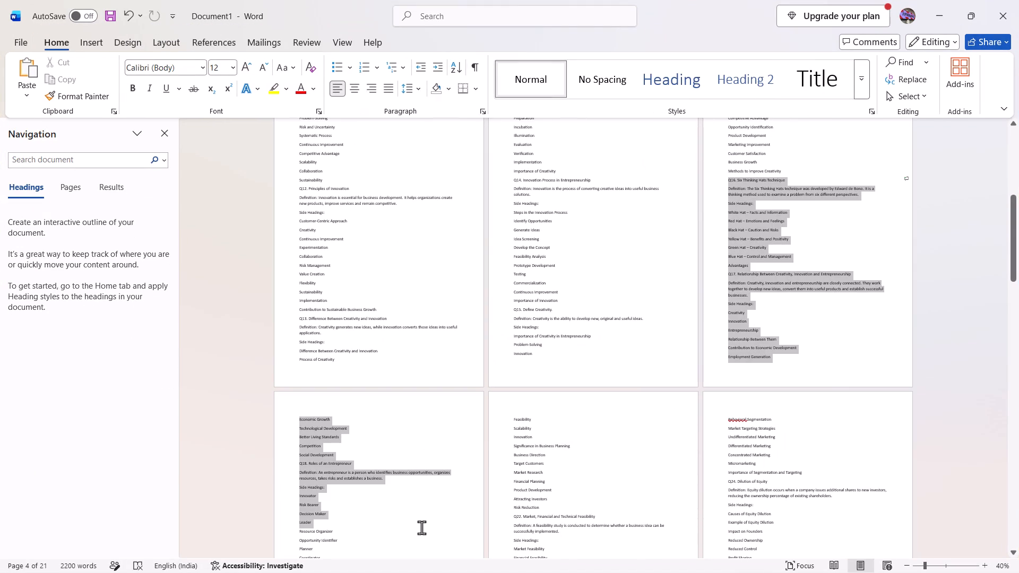
drag(421, 527, 419, 506)
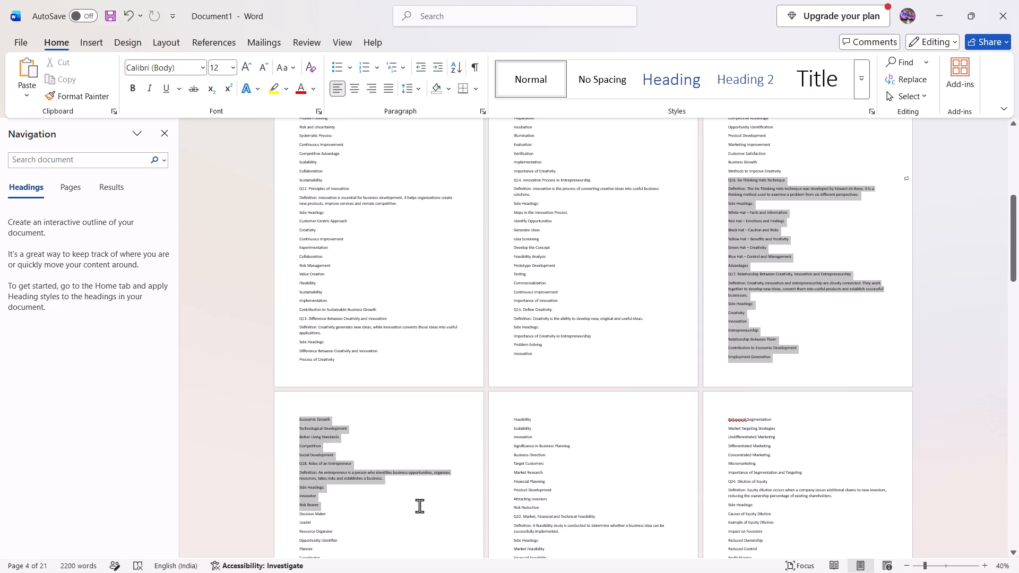
drag(419, 506, 419, 514)
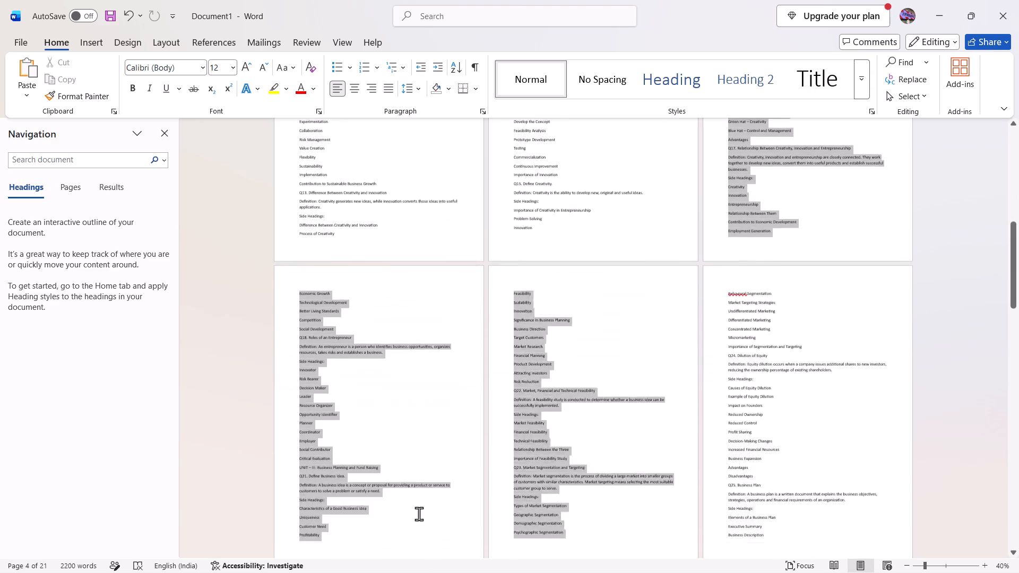
drag(419, 514, 393, 437)
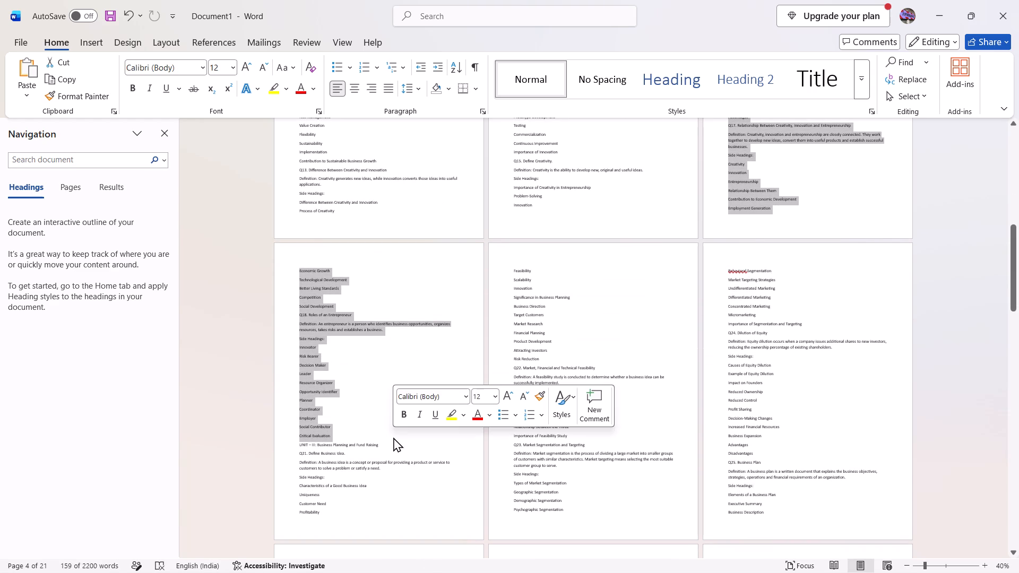
key(BackSpace)
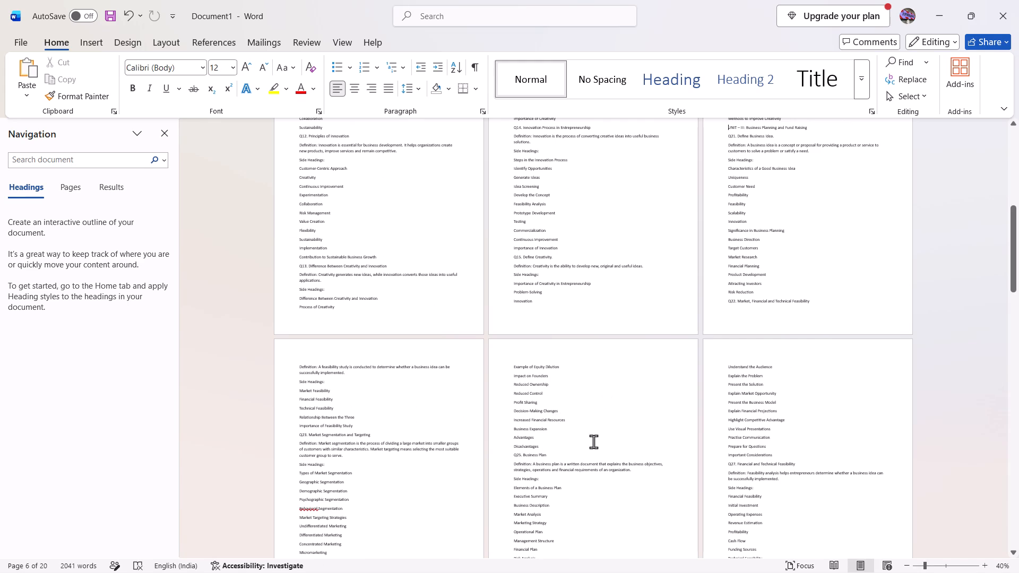
Delete everything from Q26 Idea Pitching through Legal Agreements, just before the Legal and Financial Aspects unit heading.
scroll(593, 441, down, 1)
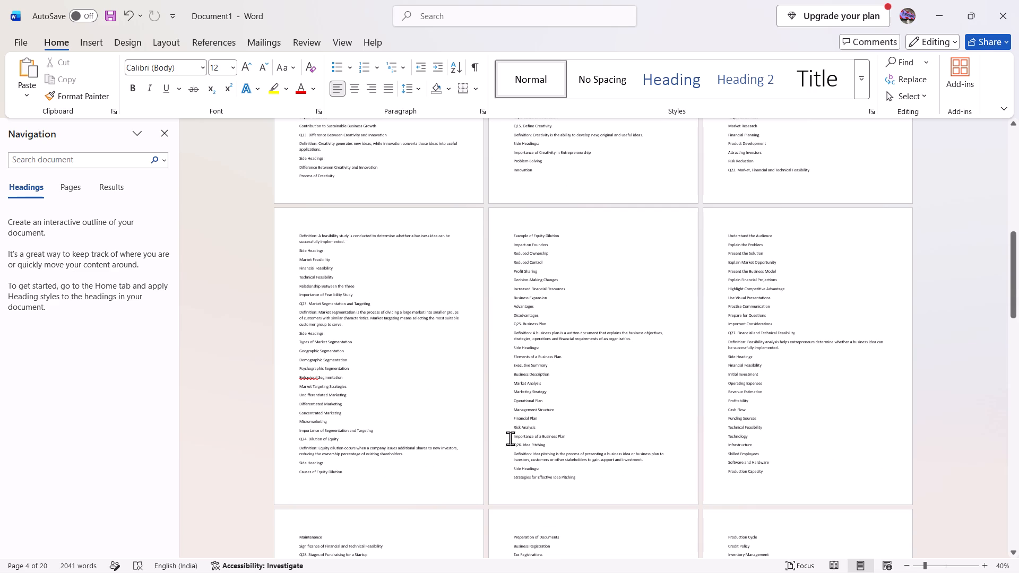
drag(513, 444, 745, 473)
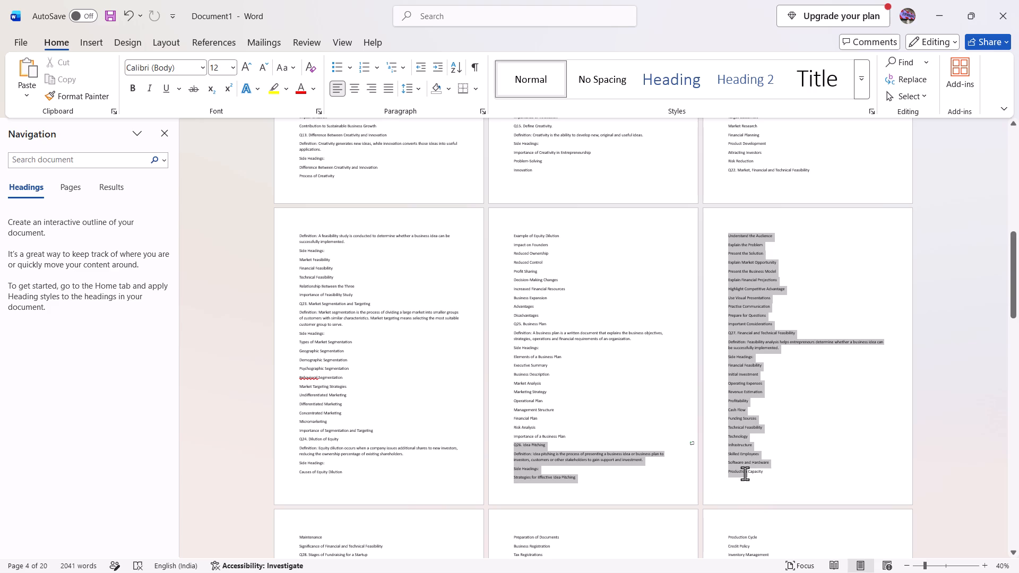
drag(745, 473, 447, 520)
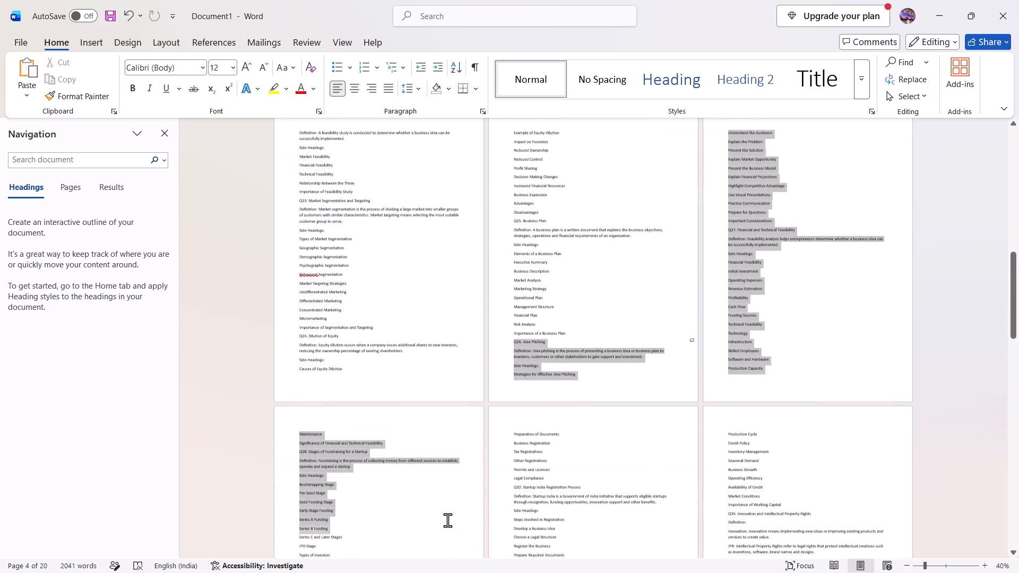
drag(447, 520, 449, 528)
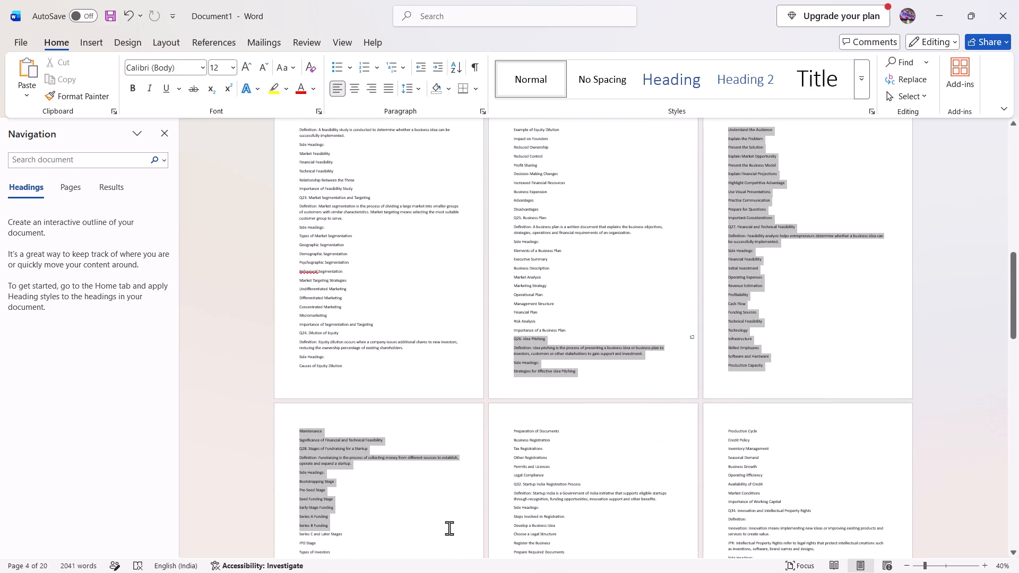
drag(449, 528, 448, 509)
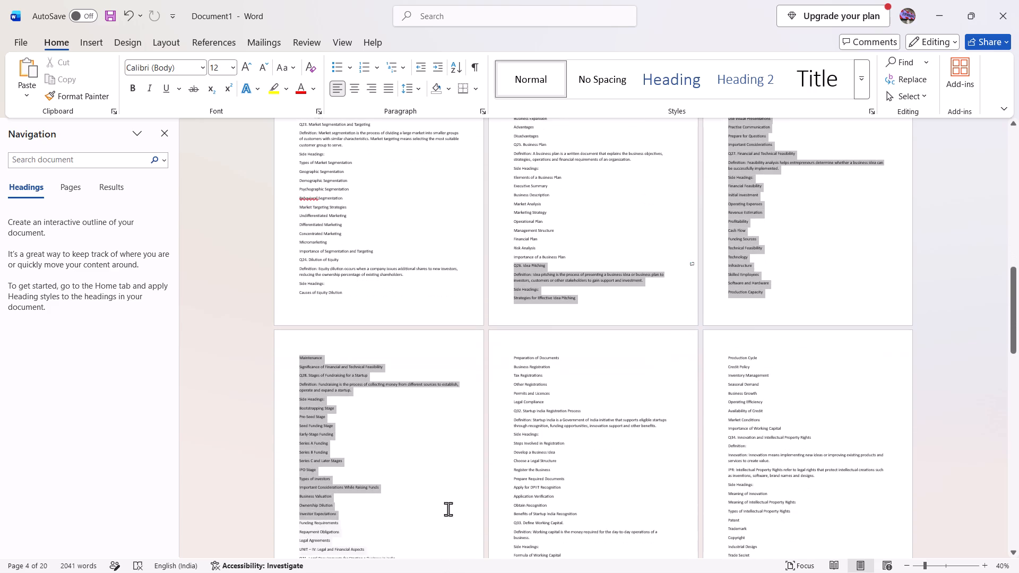
drag(448, 509, 455, 492)
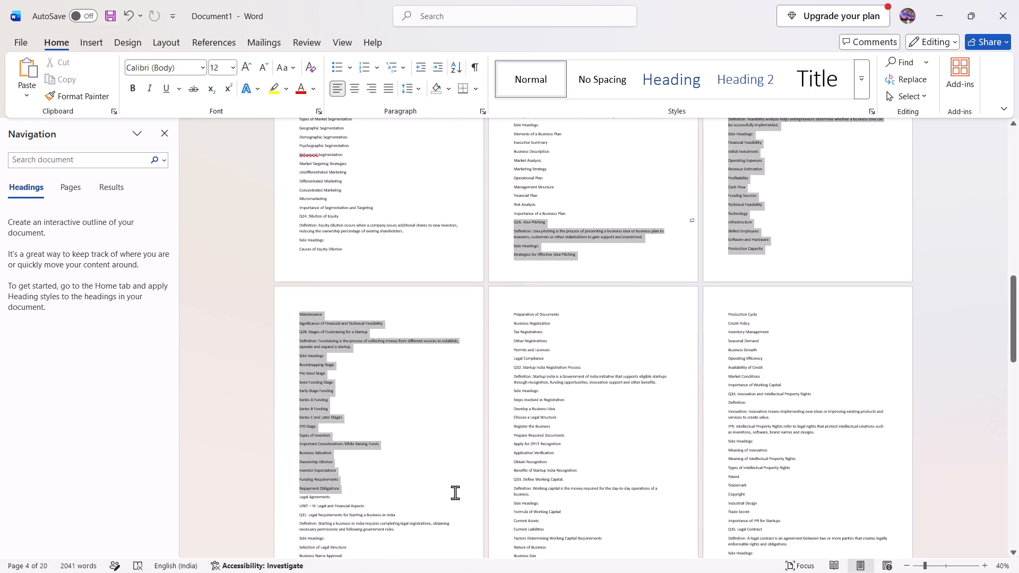
drag(455, 492, 455, 498)
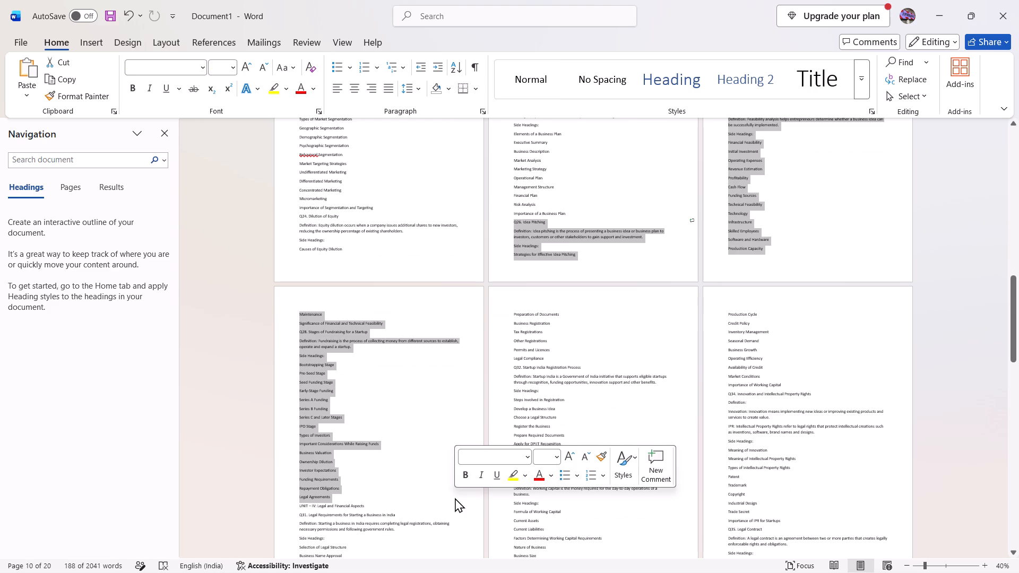
key(BackSpace)
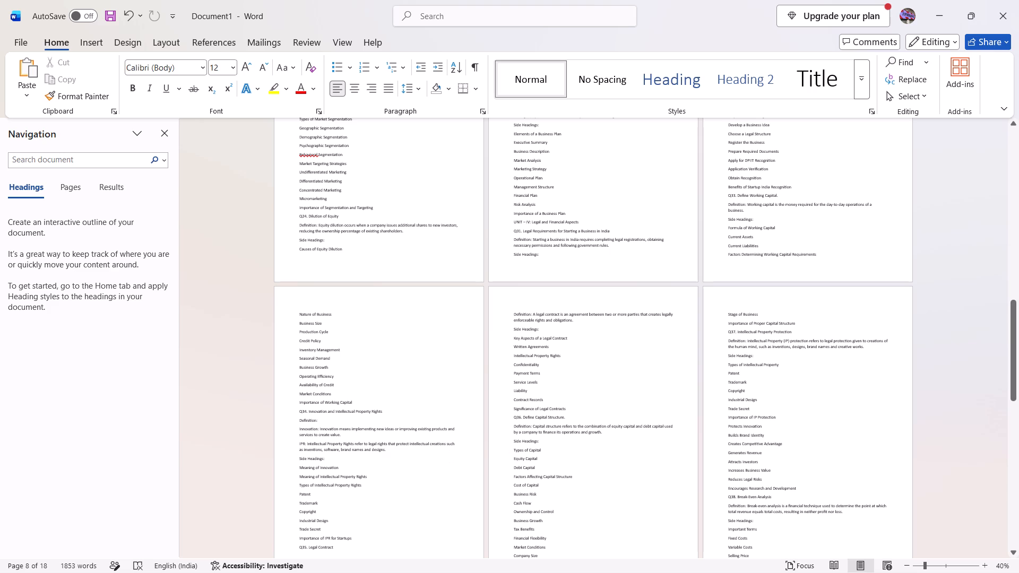
Delete everything from Q36 Define Capital Structure through Limitations, just before the Contemporary Issues in Entrepreneurship unit heading.
scroll(505, 425, down, 1)
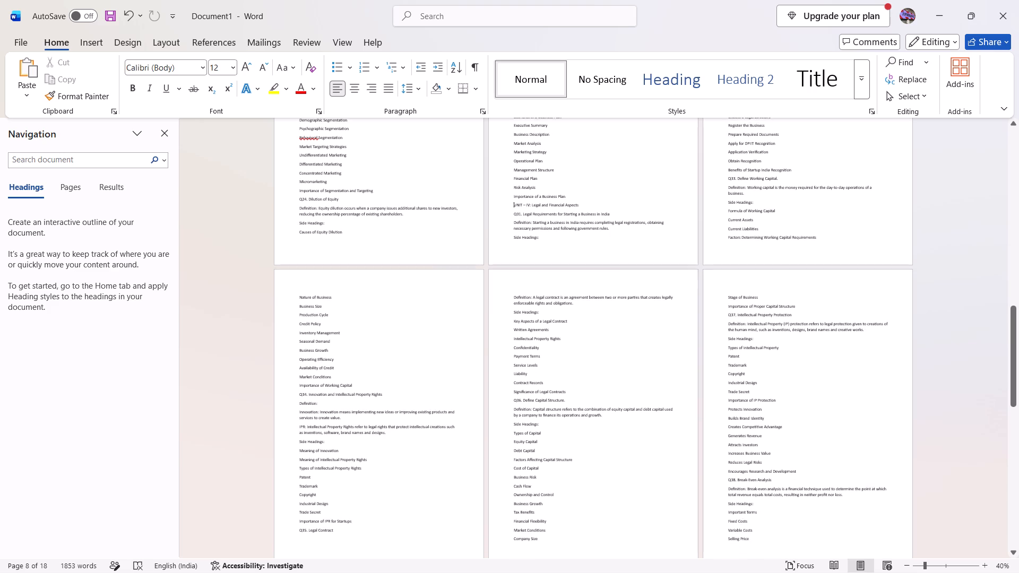
scroll(505, 425, down, 1)
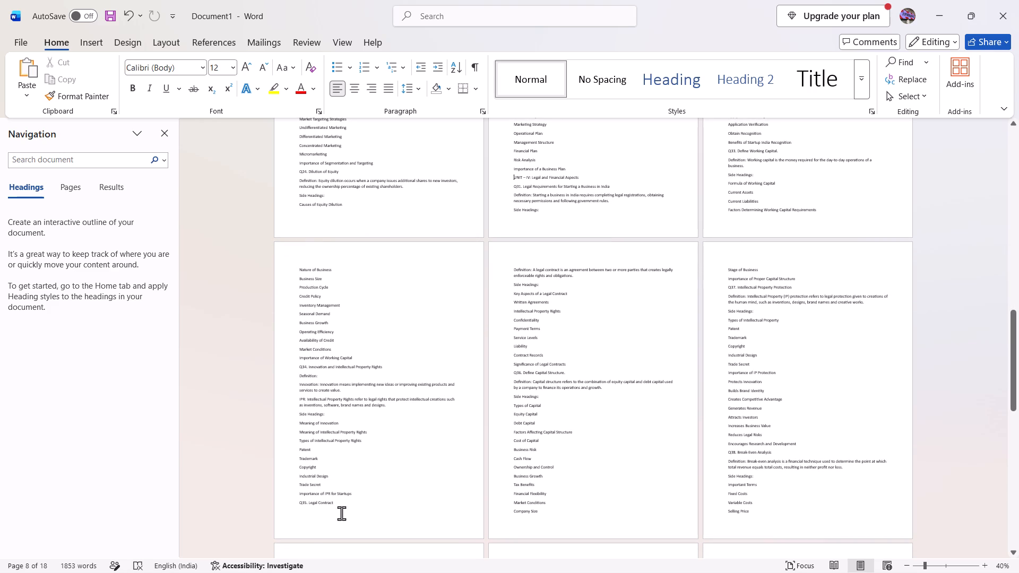
drag(507, 374, 687, 519)
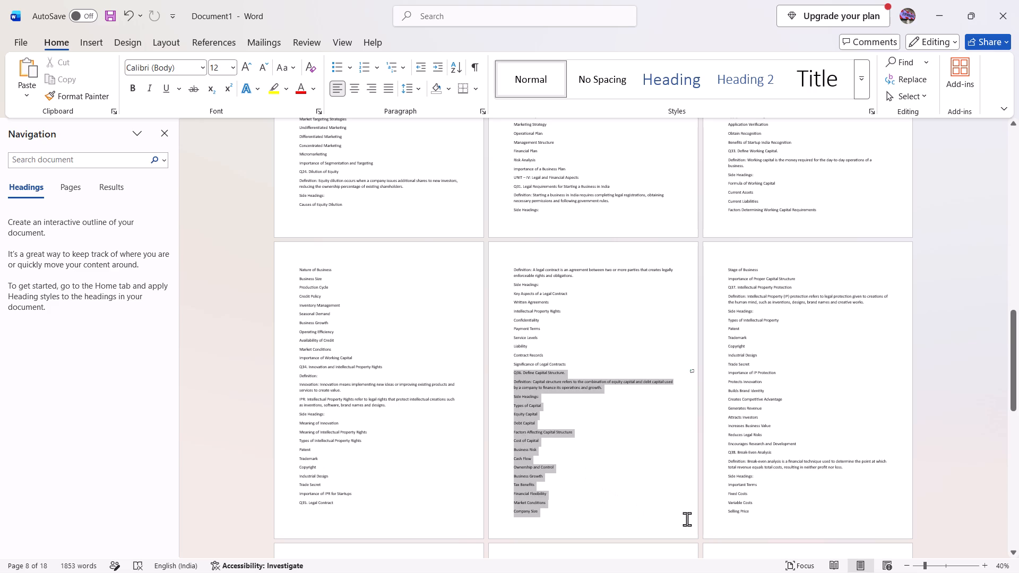
drag(687, 519, 747, 539)
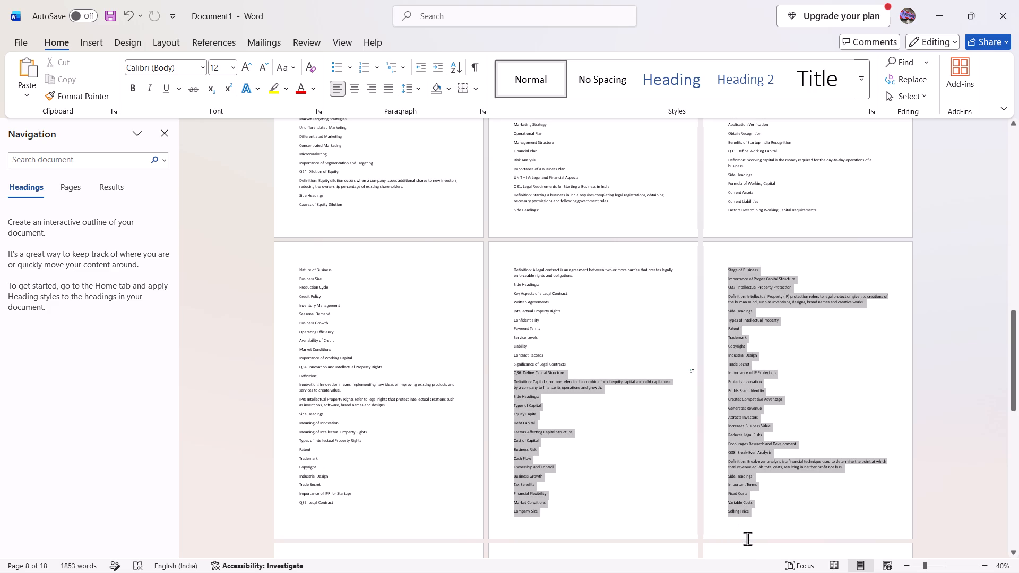
drag(747, 539, 420, 477)
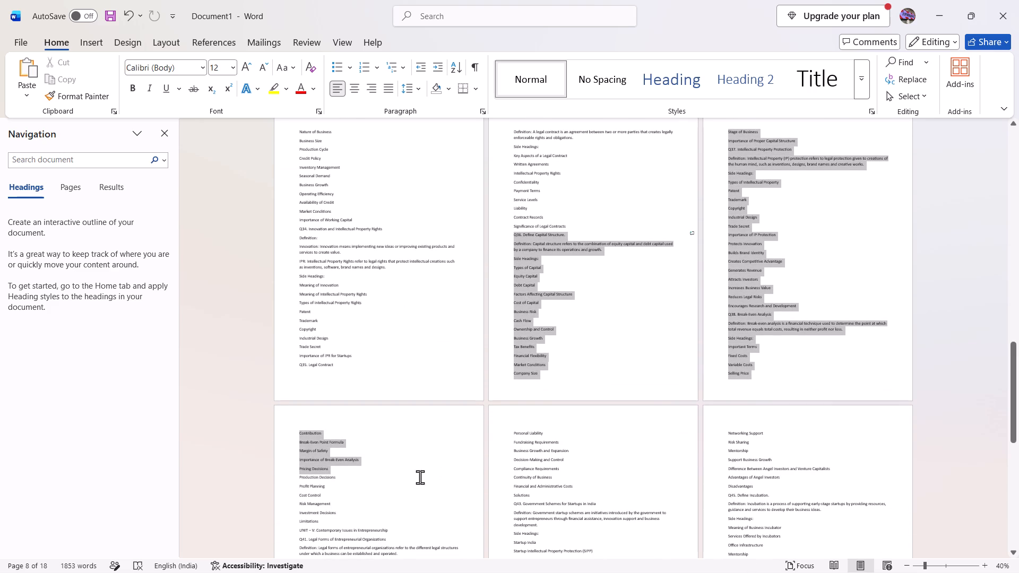
drag(420, 477, 405, 523)
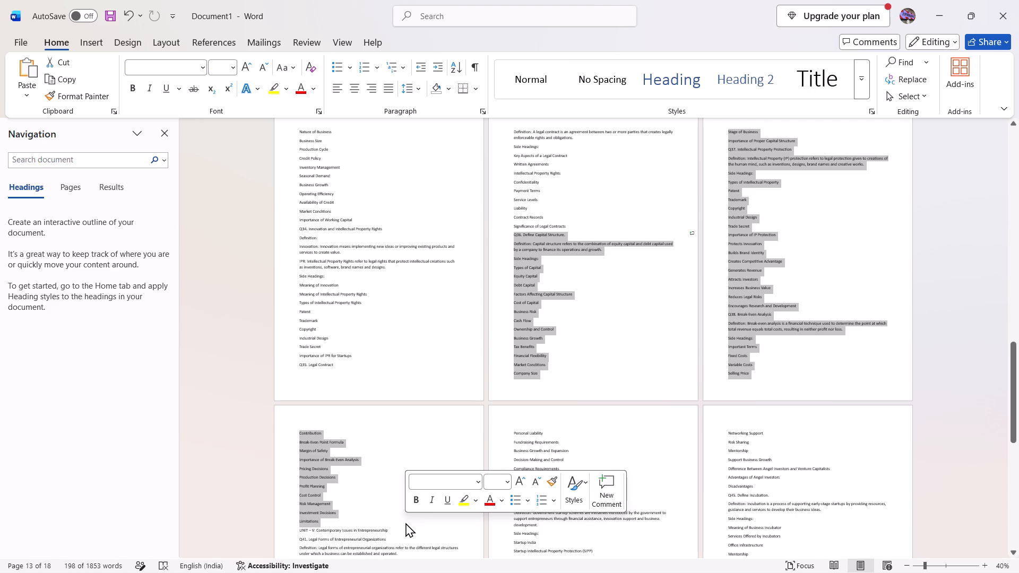
key(BackSpace)
Delete everything from Q46 Initial Public Offering (IPO) to the end of the document, including the formulas and closing suggestions.
scroll(405, 523, down, 1)
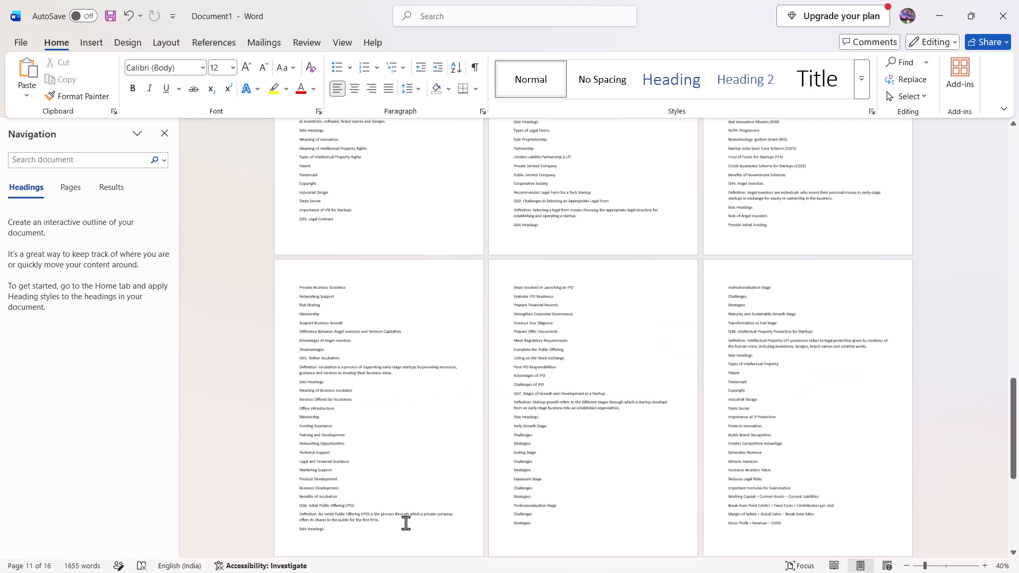
scroll(405, 523, down, 1)
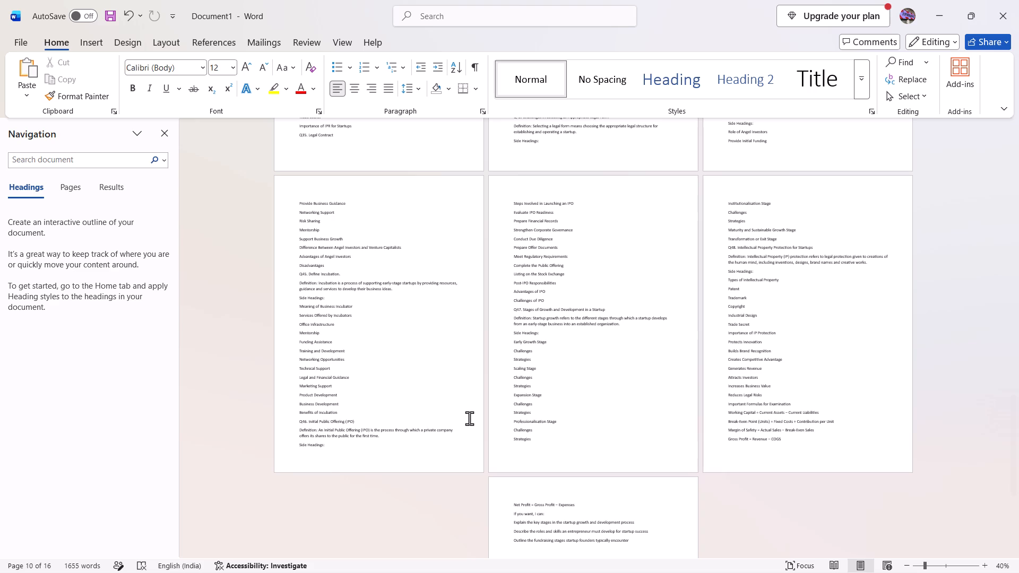
scroll(469, 418, down, 1)
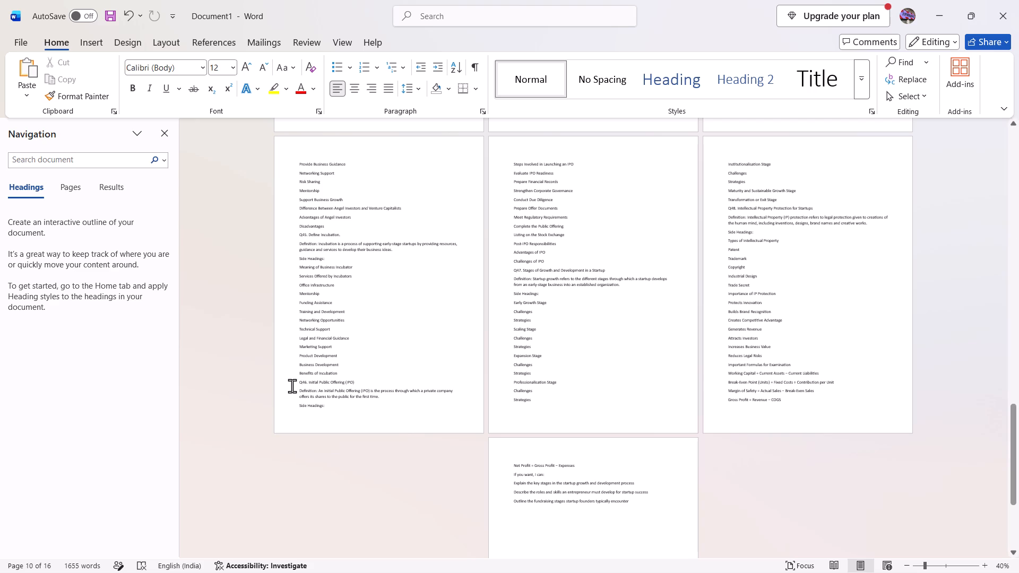
drag(293, 384, 319, 393)
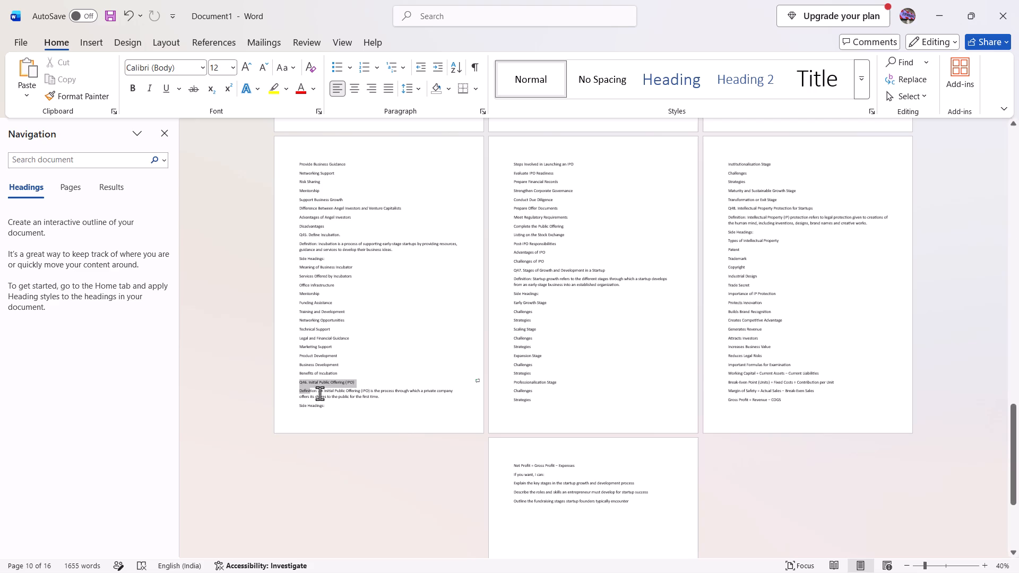
drag(319, 393, 572, 510)
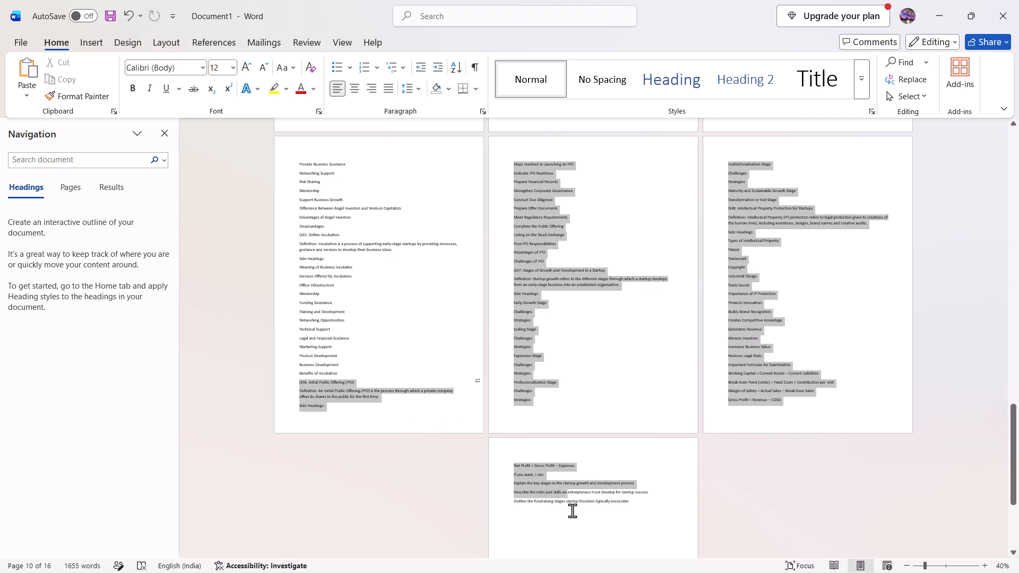
drag(572, 510, 644, 526)
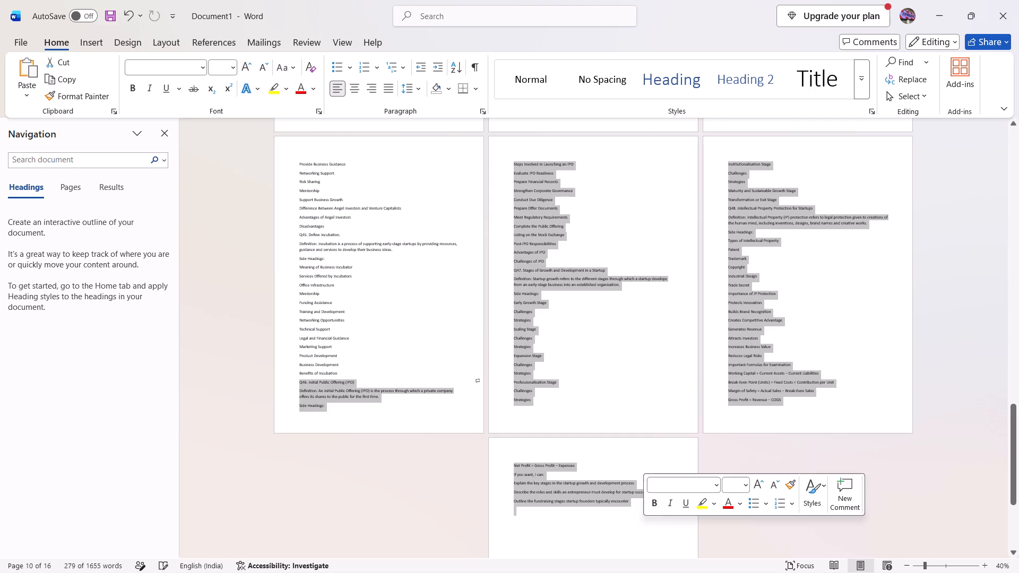
key(BackSpace)
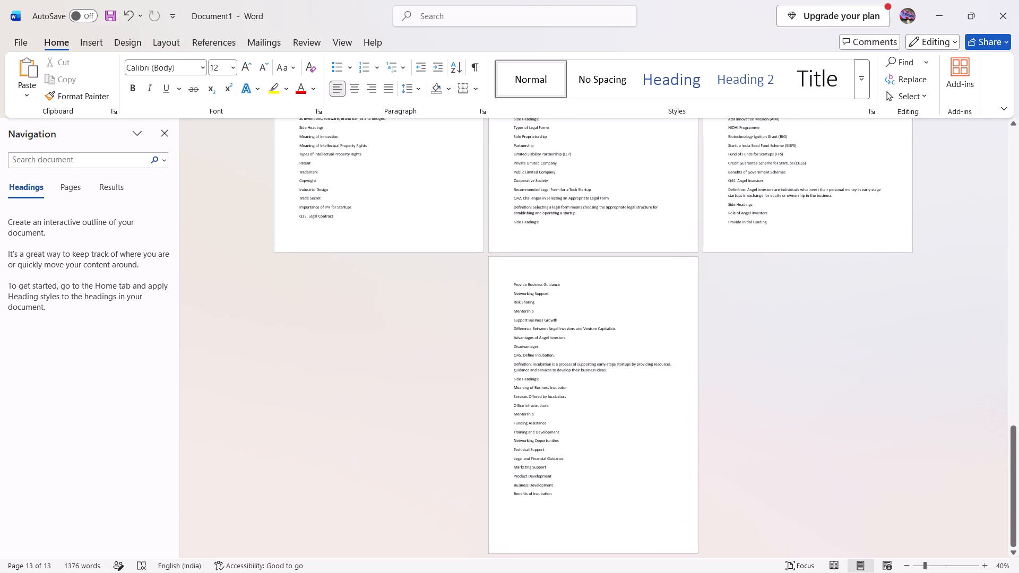
Apply the No Spacing style to the document's entire remaining text.
click(588, 508)
key(ctrl+a)
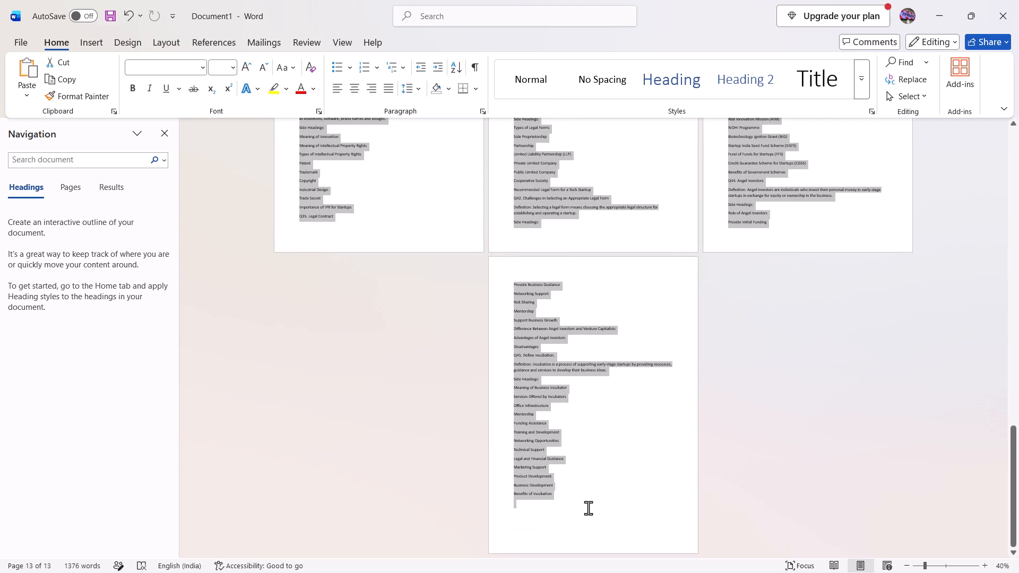
scroll(556, 465, up, 6)
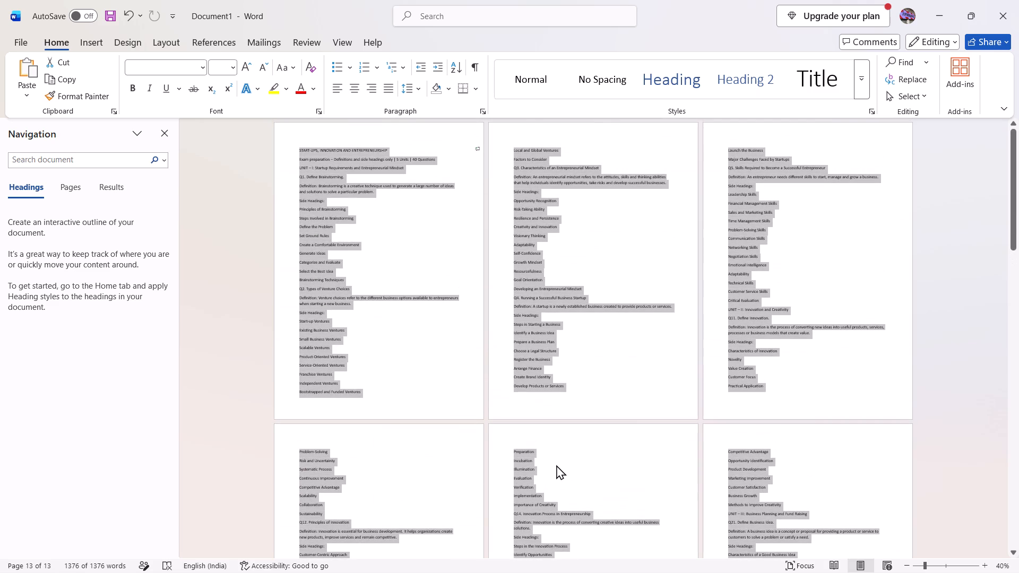
click(603, 73)
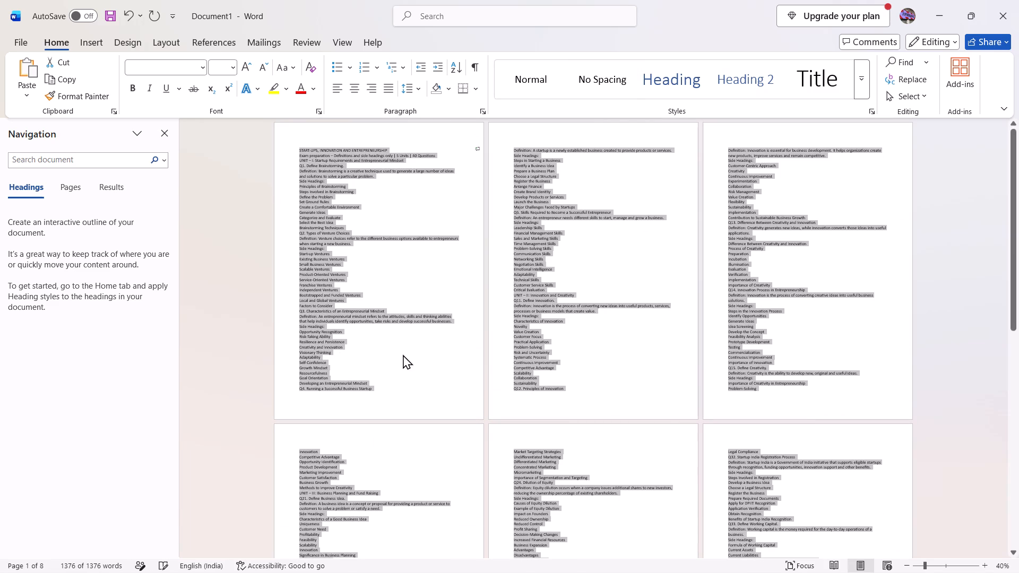
click(398, 372)
Examine the first page's title and opening questions at 80% zoom.
scroll(343, 262, up, 3)
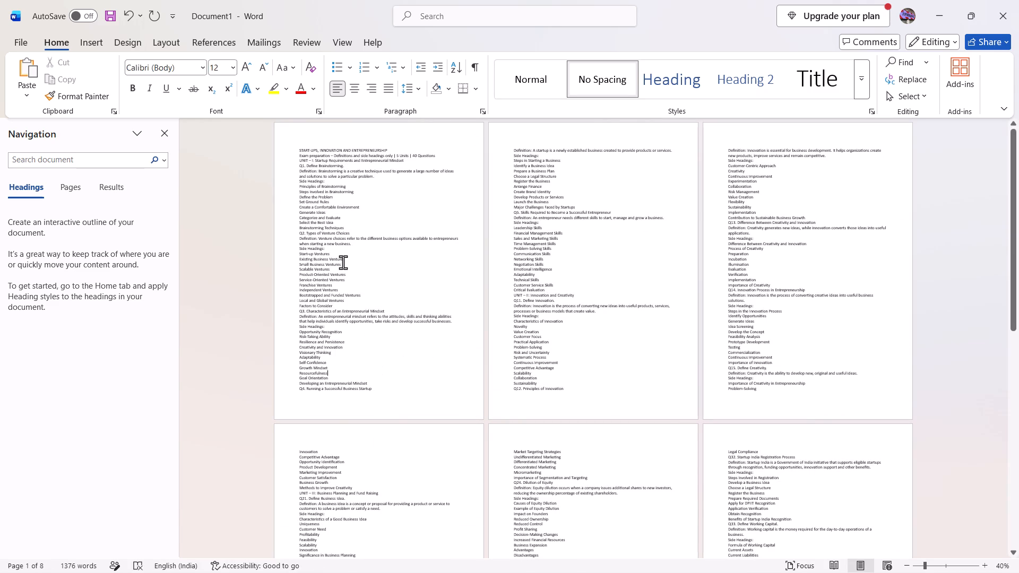
ctrl+scroll(343, 262, up, 5)
ctrl+scroll(343, 262, down, 1)
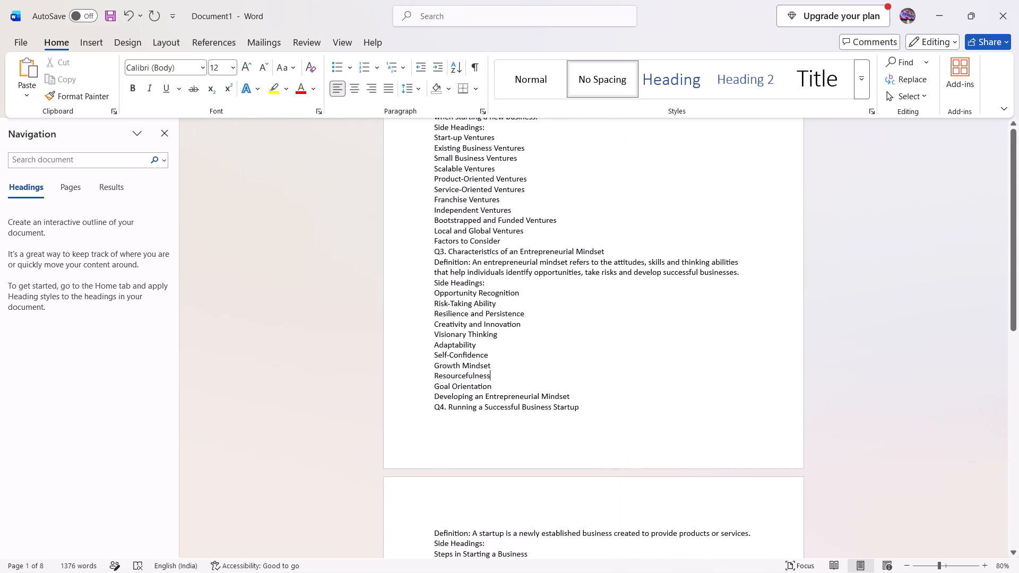
scroll(343, 262, up, 5)
scroll(343, 262, up, 20)
scroll(343, 262, up, 13)
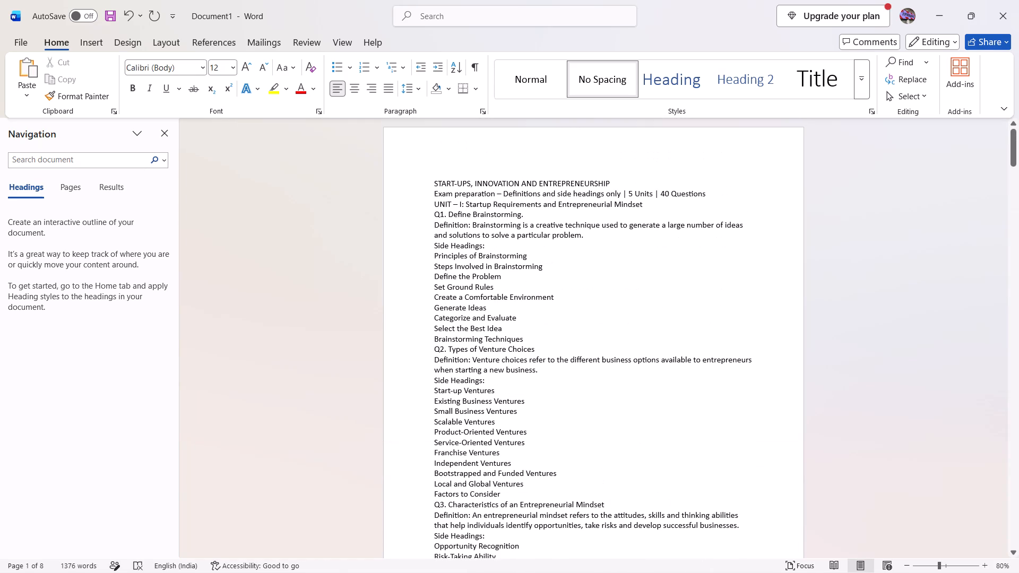
scroll(343, 262, up, 4)
Delete the START-UPS, INNOVATION AND ENTREPRENEURSHIP title and the exam preparation line so the document begins with the UNIT – I heading.
drag(732, 187, 684, 184)
drag(684, 184, 706, 198)
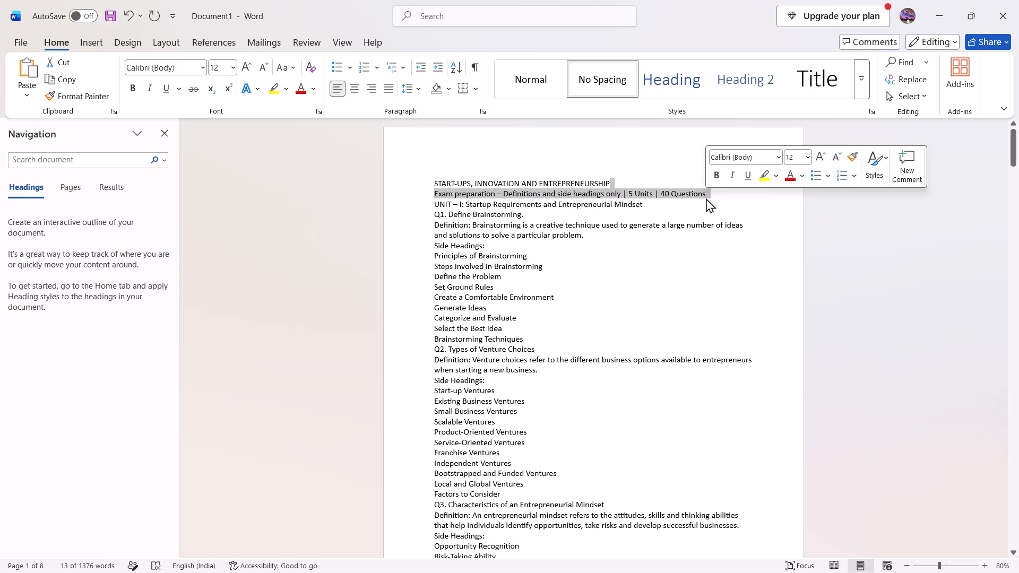
key(BackSpace)
key(BackSpace)
key(BackSpace)
key(BackSpace)
key(BackSpace)
key(BackSpace)
key(BackSpace)
key(BackSpace)
key(BackSpace)
key(BackSpace)
key(BackSpace)
key(BackSpace)
key(BackSpace)
key(BackSpace)
key(BackSpace)
key(BackSpace)
key(BackSpace)
key(BackSpace)
key(BackSpace)
key(BackSpace)
key(BackSpace)
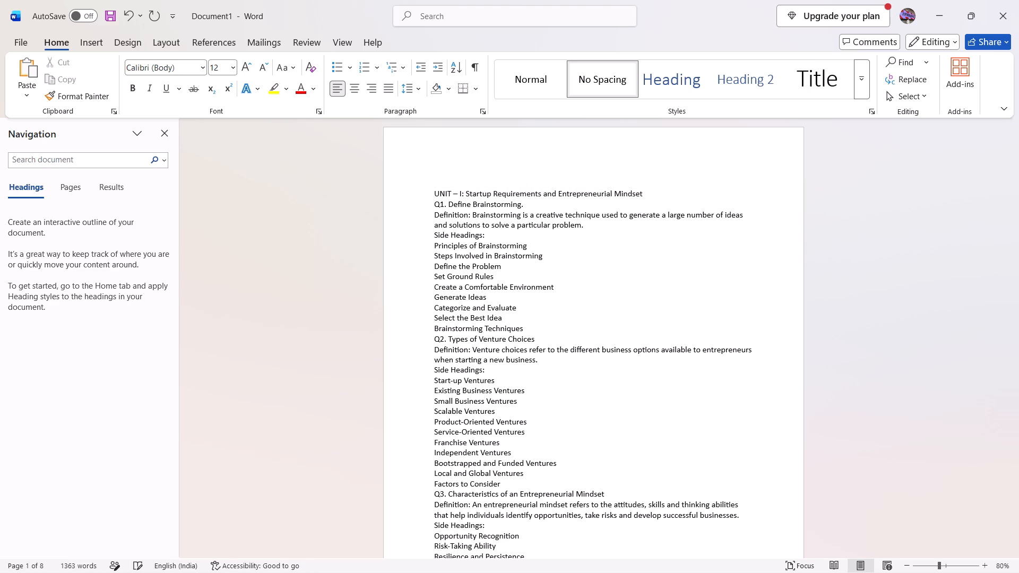
key(Down)
key(Down)
key(Up)
key(BackSpace)
key(BackSpace)
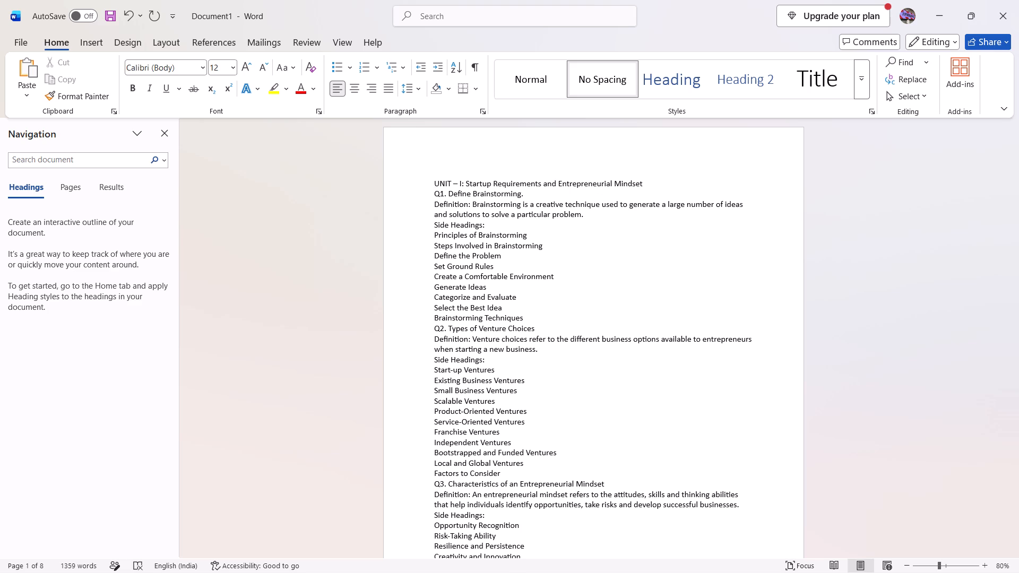
key(BackSpace)
Look through the whole document from Unit I to Q45 Define Incubation to review the remaining questions and page layout.
scroll(706, 198, down, 1)
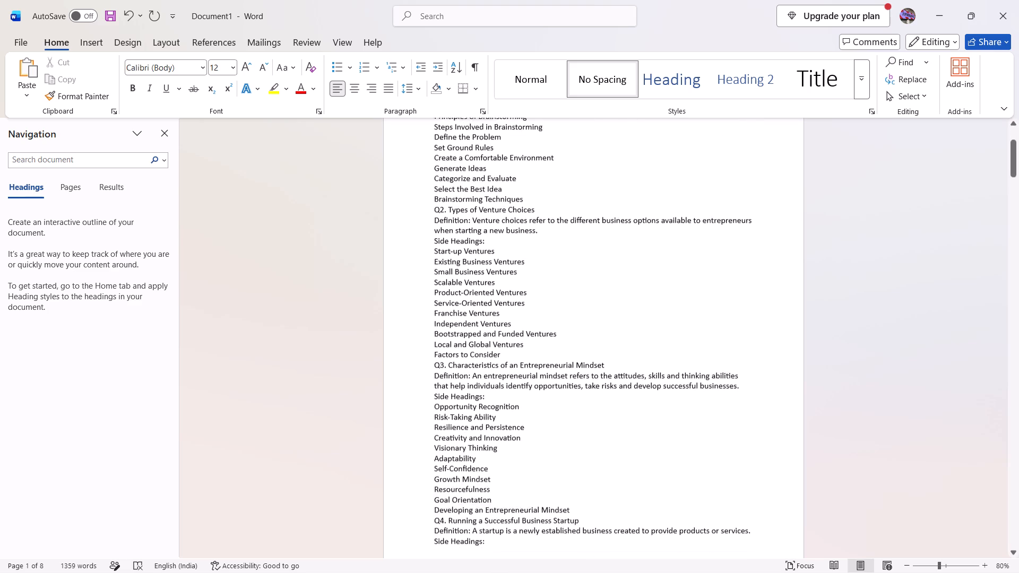
scroll(706, 198, down, 2)
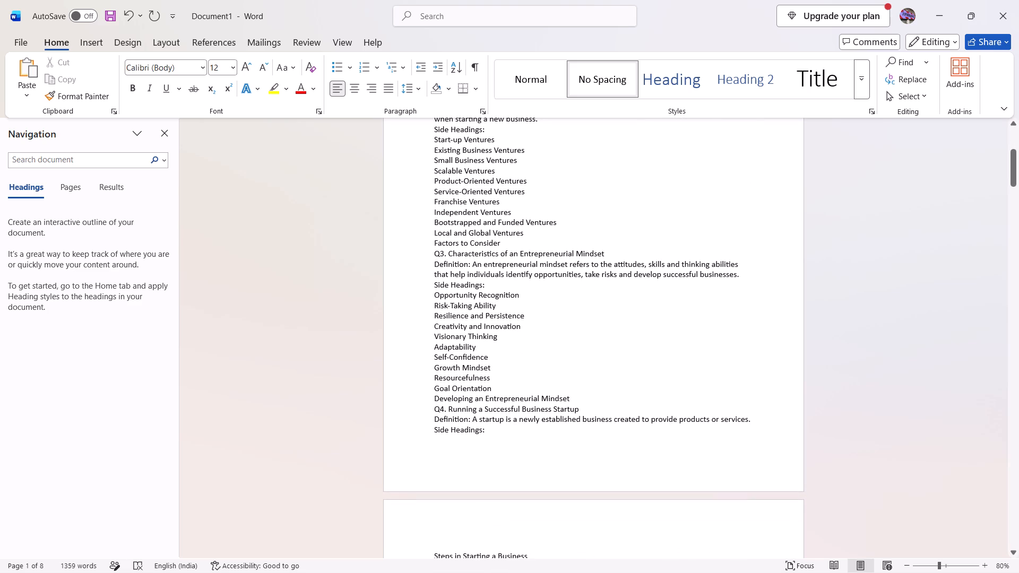
scroll(706, 198, down, 2)
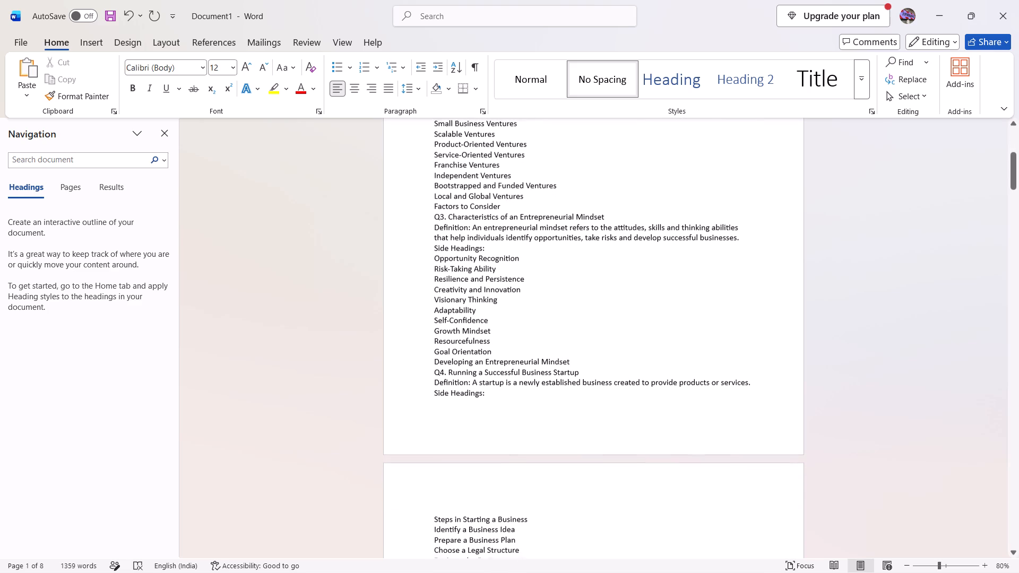
scroll(706, 198, down, 3)
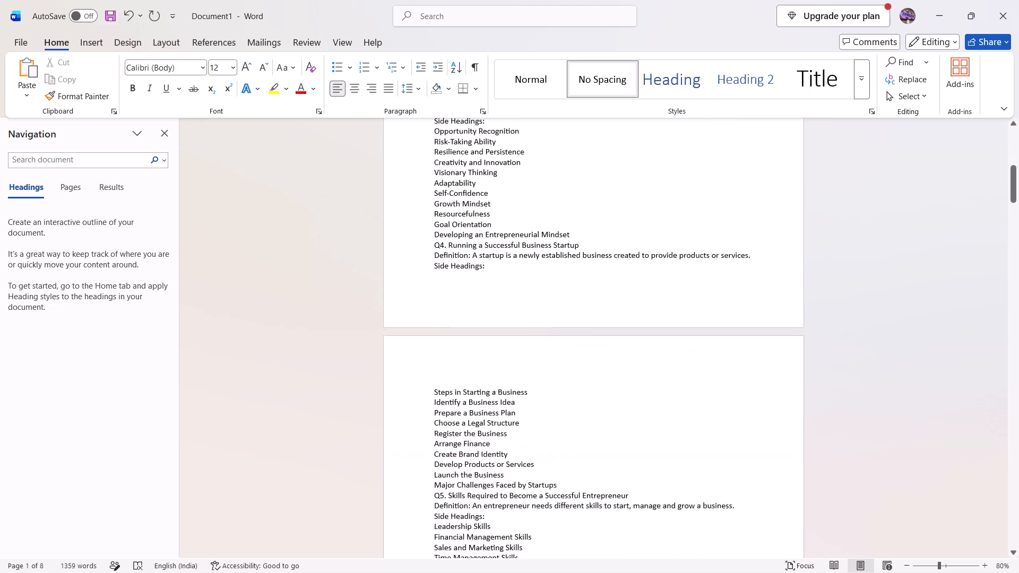
scroll(706, 198, down, 1)
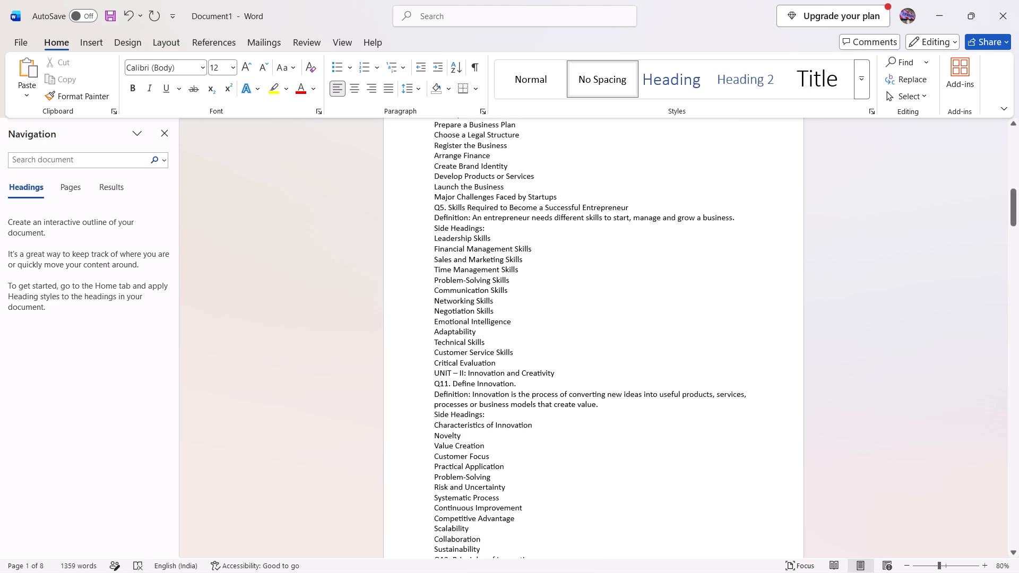
scroll(706, 198, down, 2)
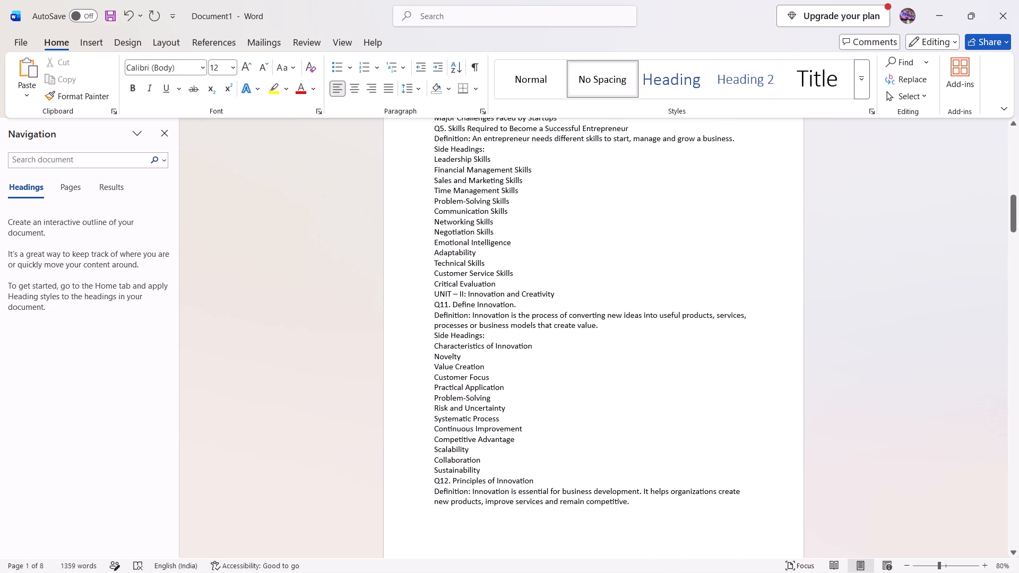
scroll(706, 198, down, 1)
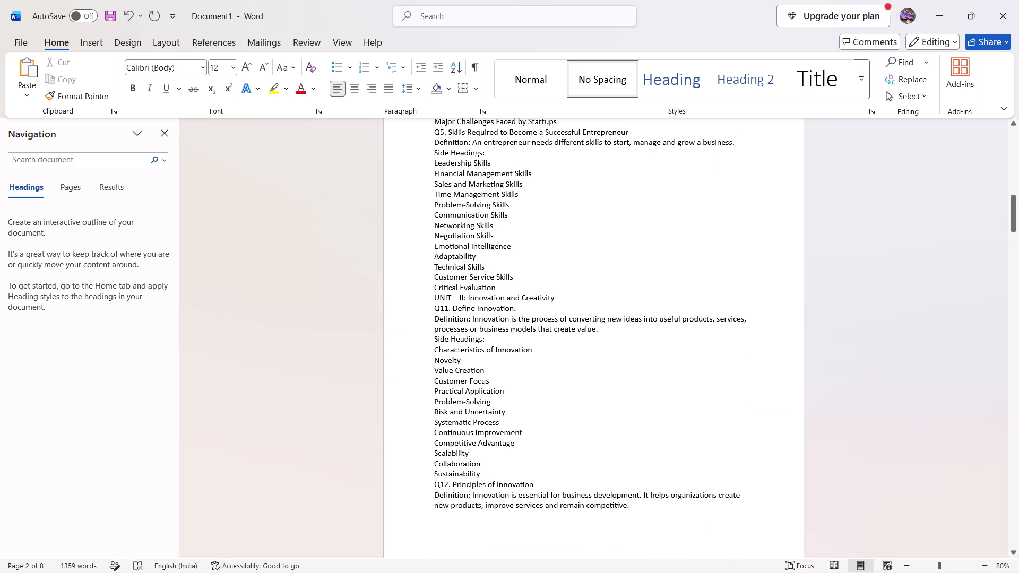
scroll(633, 289, down, 1)
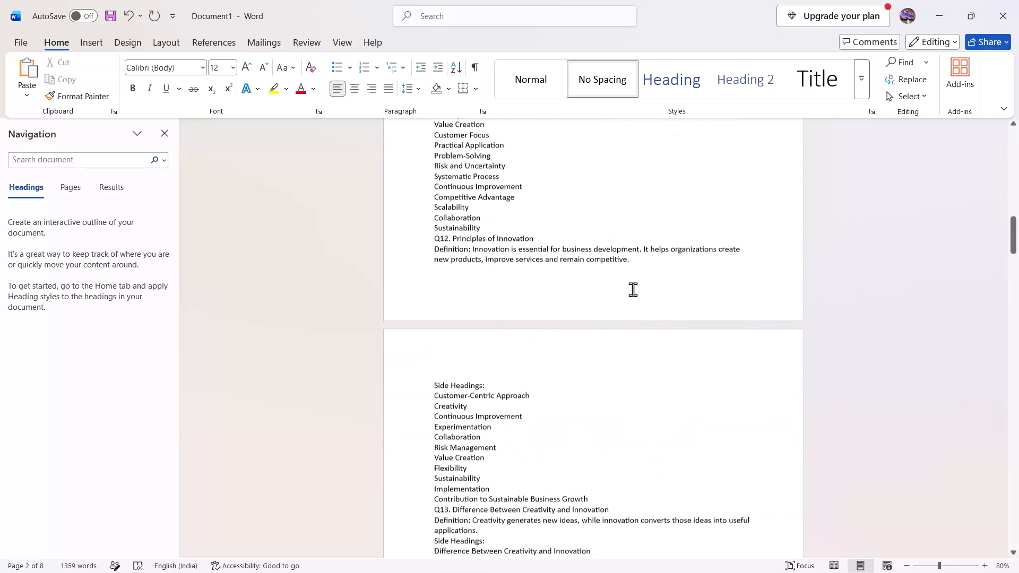
scroll(633, 289, down, 1)
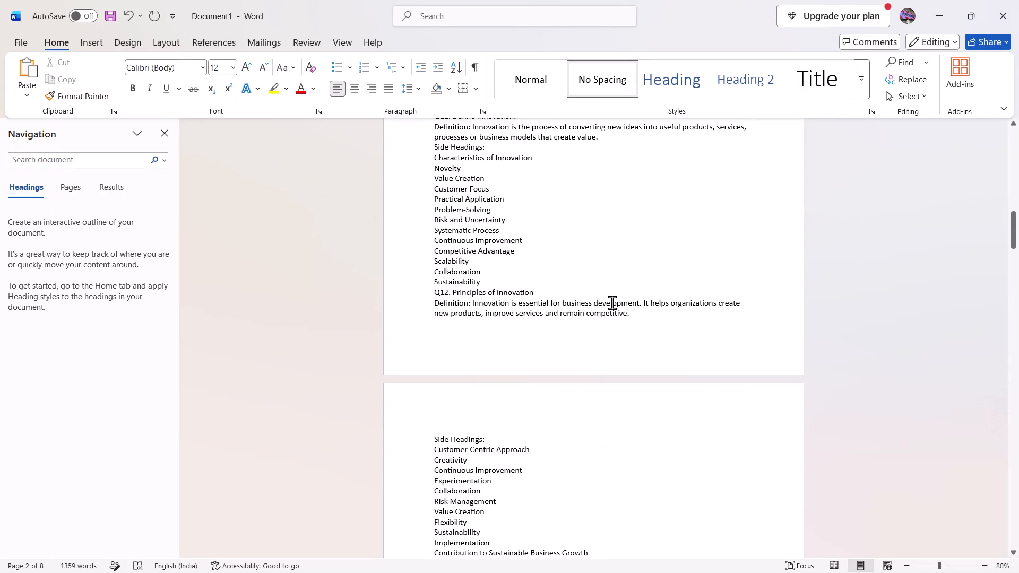
scroll(607, 303, up, 1)
scroll(607, 303, down, 1)
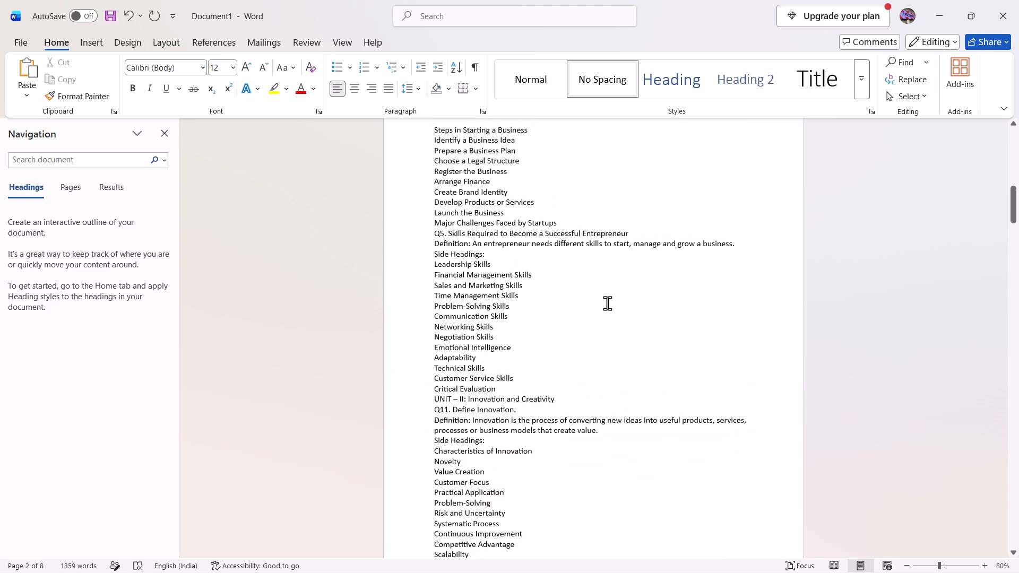
scroll(607, 303, down, 1)
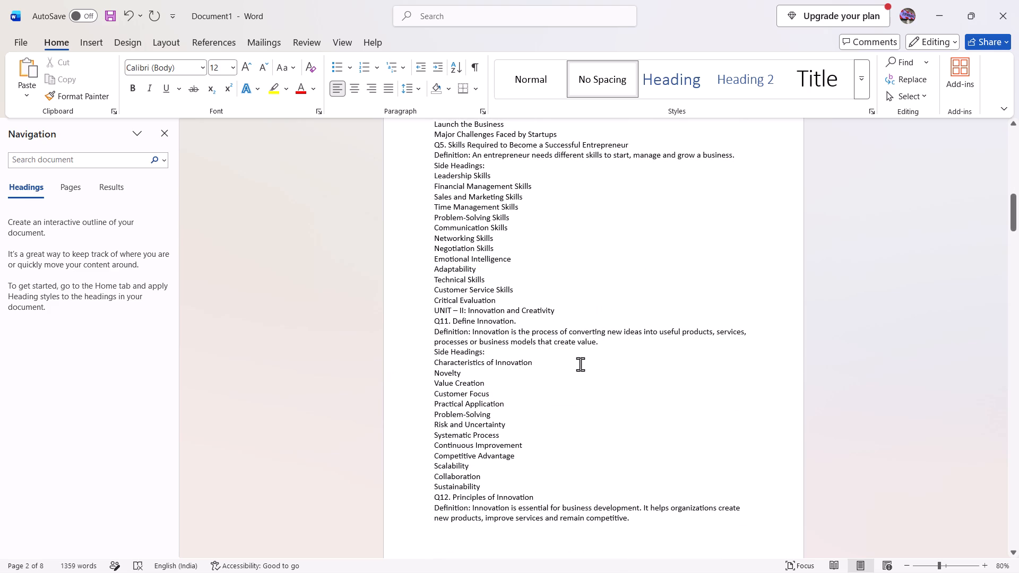
scroll(579, 367, down, 3)
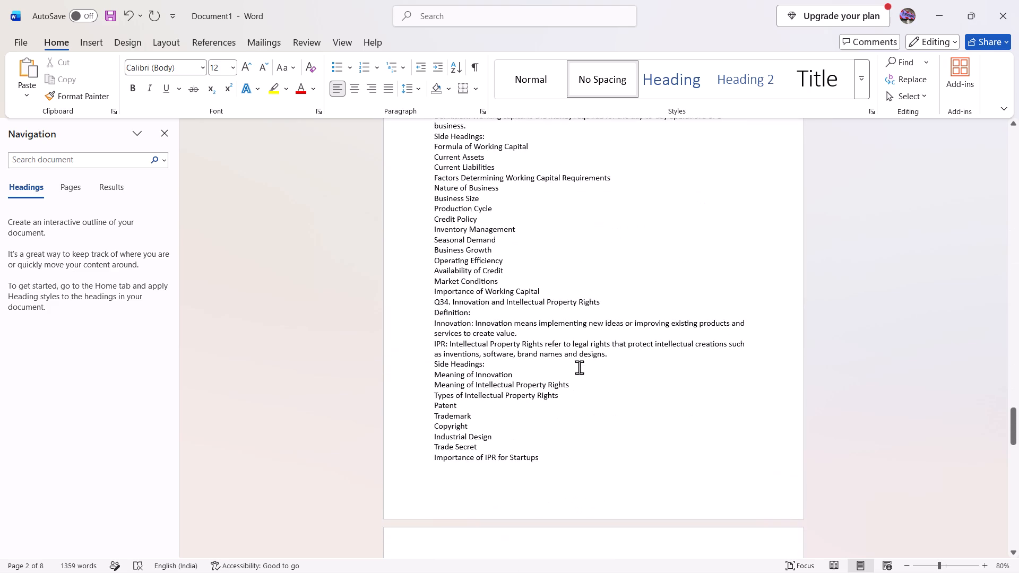
scroll(579, 367, down, 7)
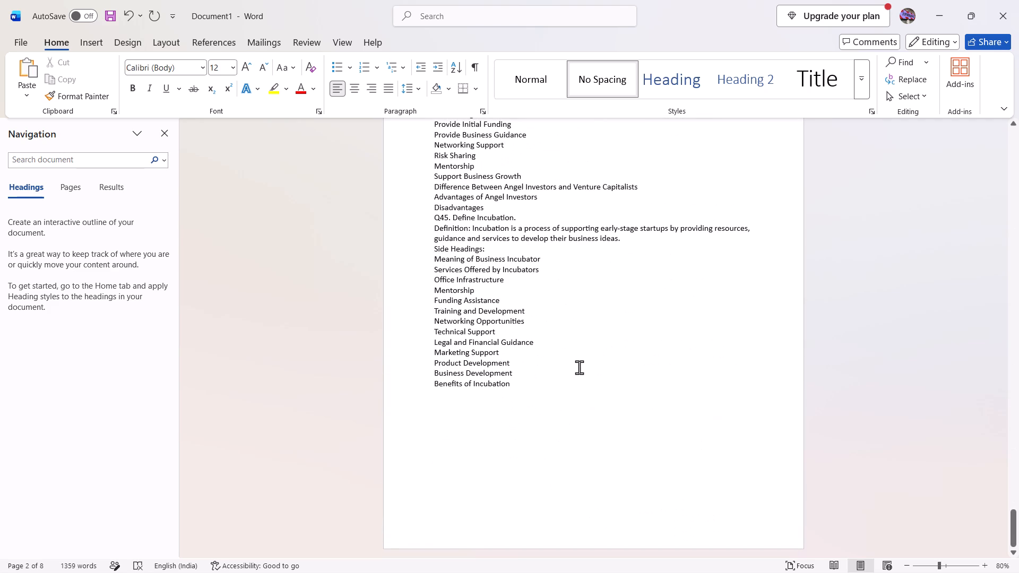
scroll(579, 367, up, 19)
scroll(579, 367, up, 11)
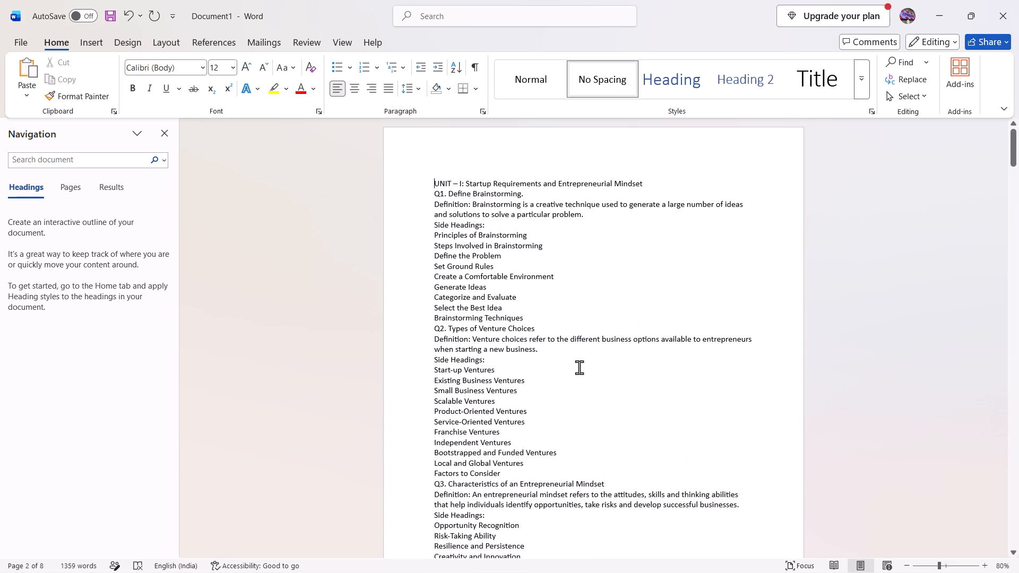
scroll(579, 367, up, 2)
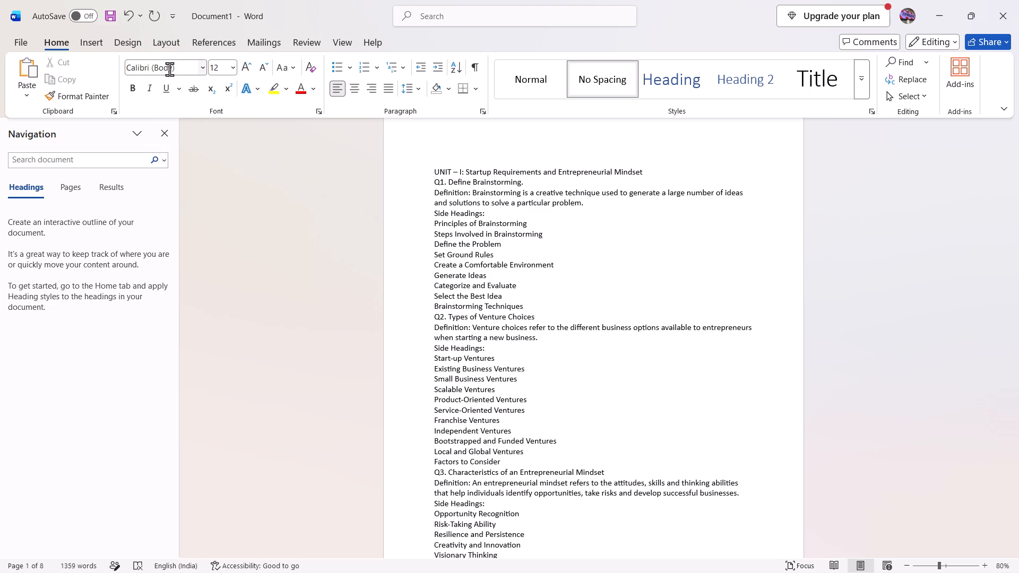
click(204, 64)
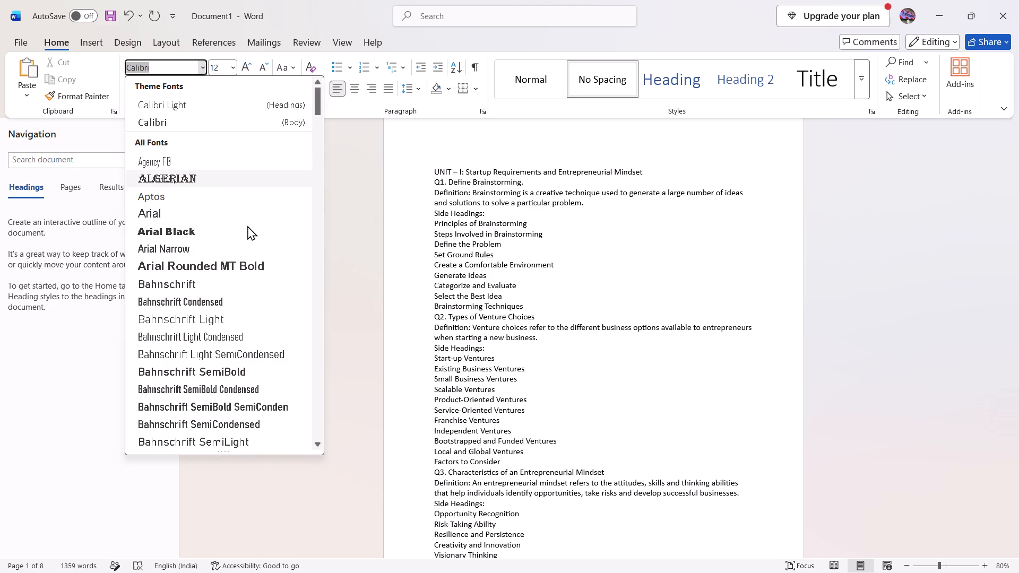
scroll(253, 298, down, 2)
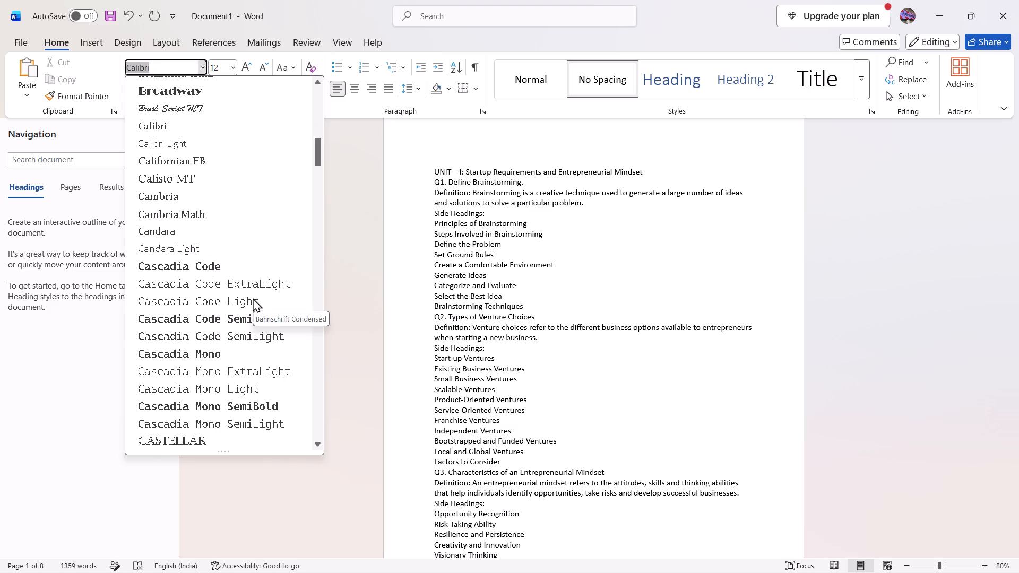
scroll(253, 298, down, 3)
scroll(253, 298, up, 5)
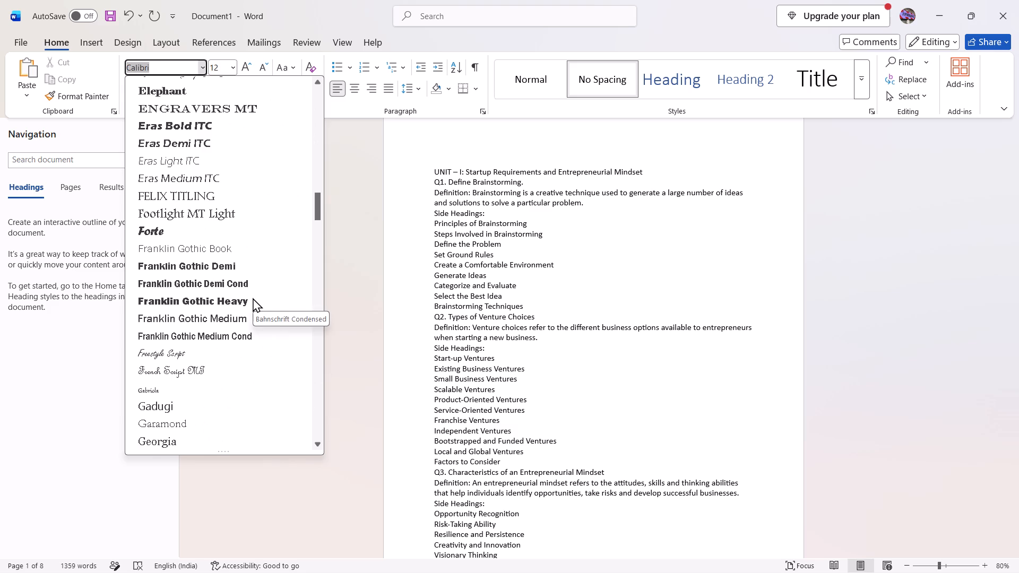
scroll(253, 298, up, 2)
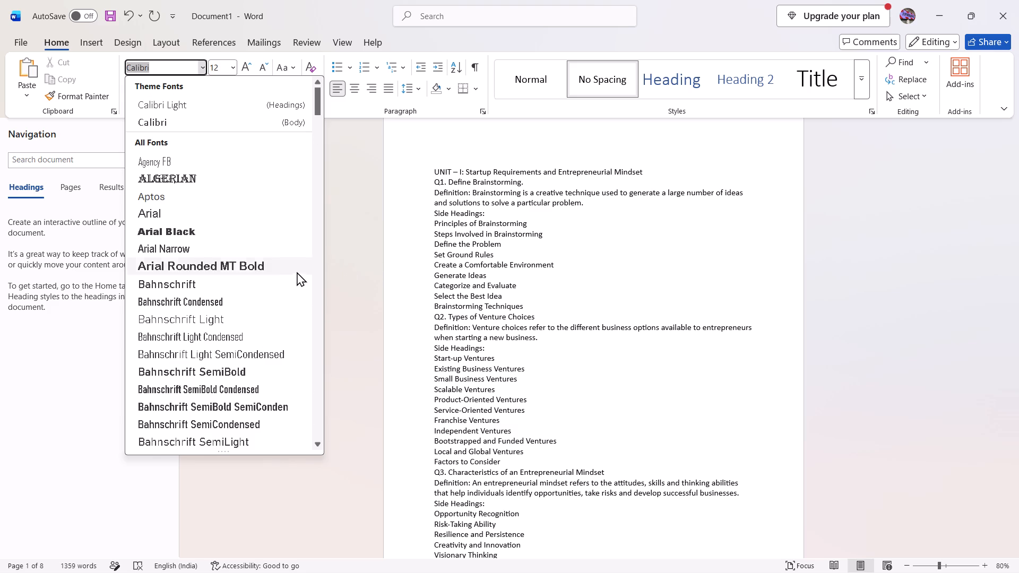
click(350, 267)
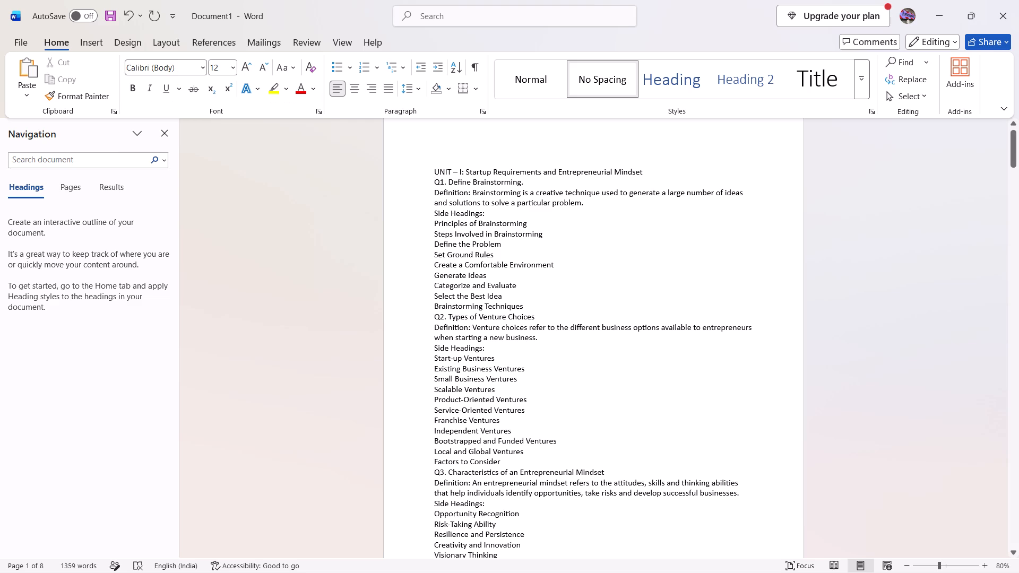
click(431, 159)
Examine the document's last pages, from Q42 on selecting a legal form through Q45 Define Incubation.
scroll(413, 195, down, 18)
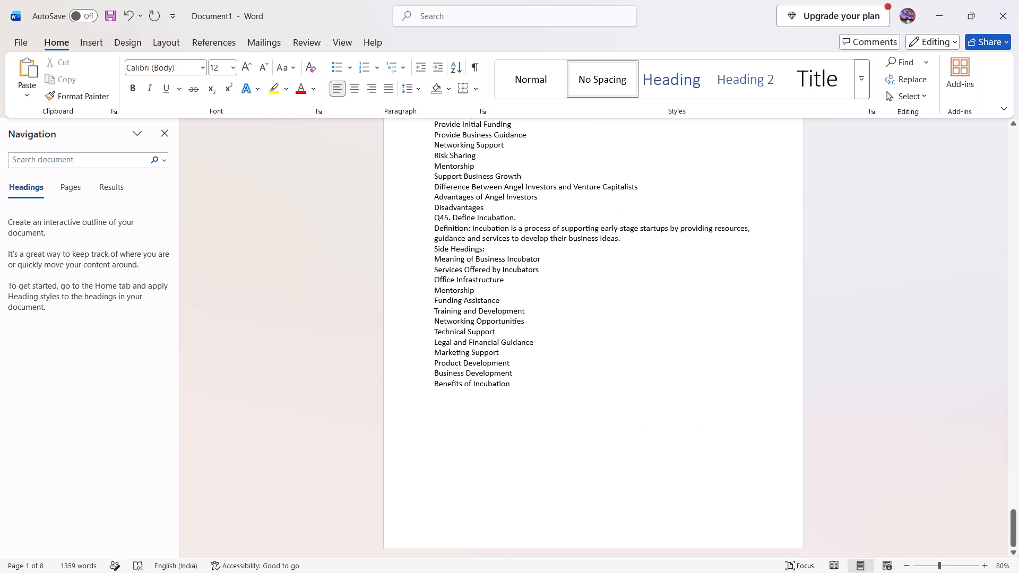
scroll(413, 195, down, 6)
scroll(416, 291, up, 1)
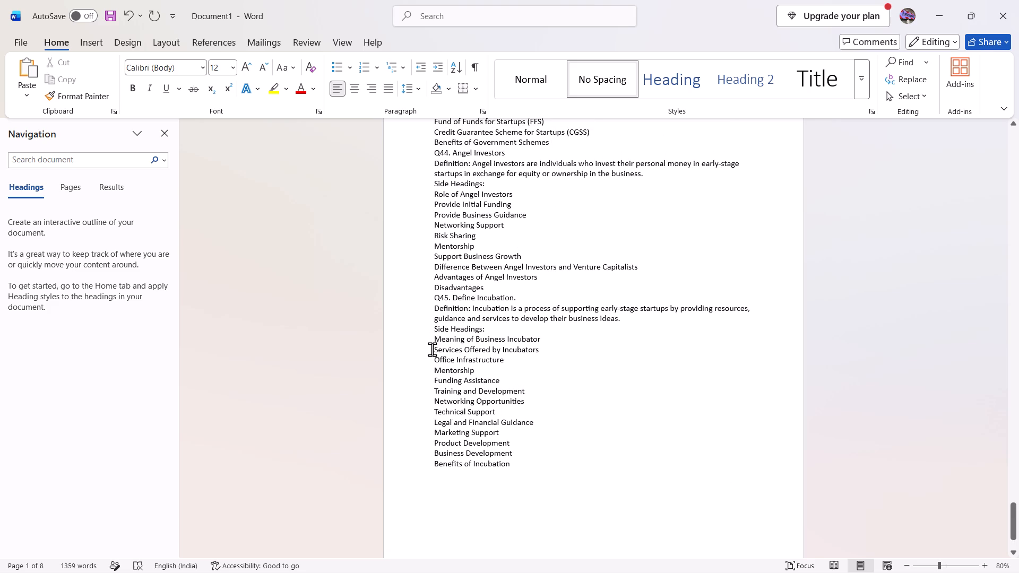
scroll(431, 390, up, 1)
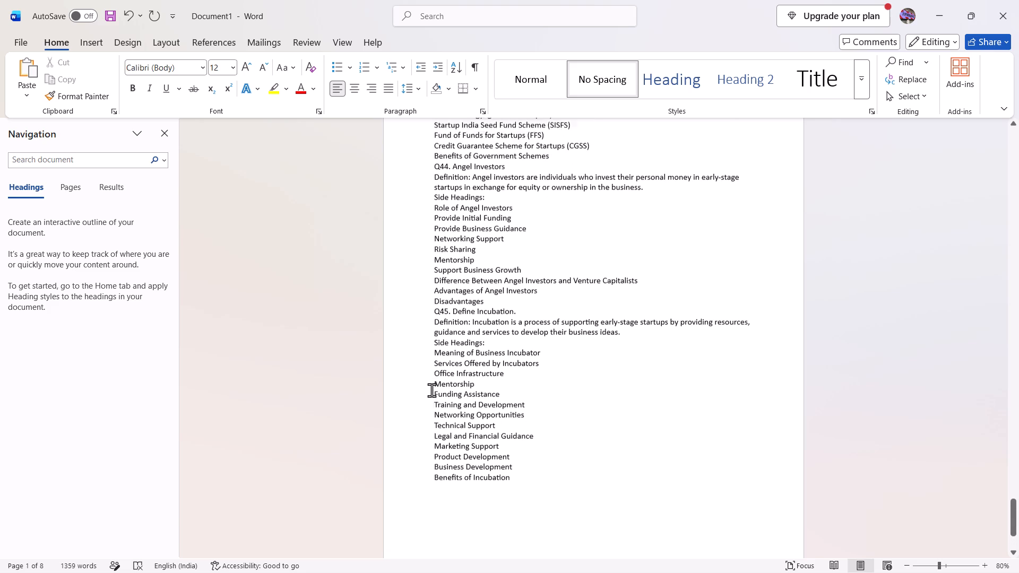
scroll(431, 390, up, 1)
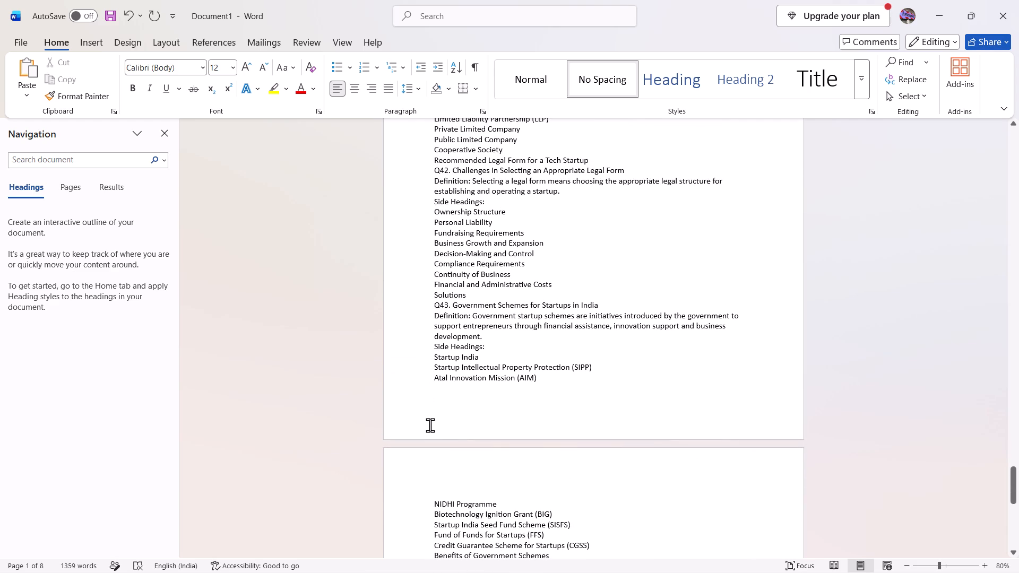
scroll(426, 398, down, 1)
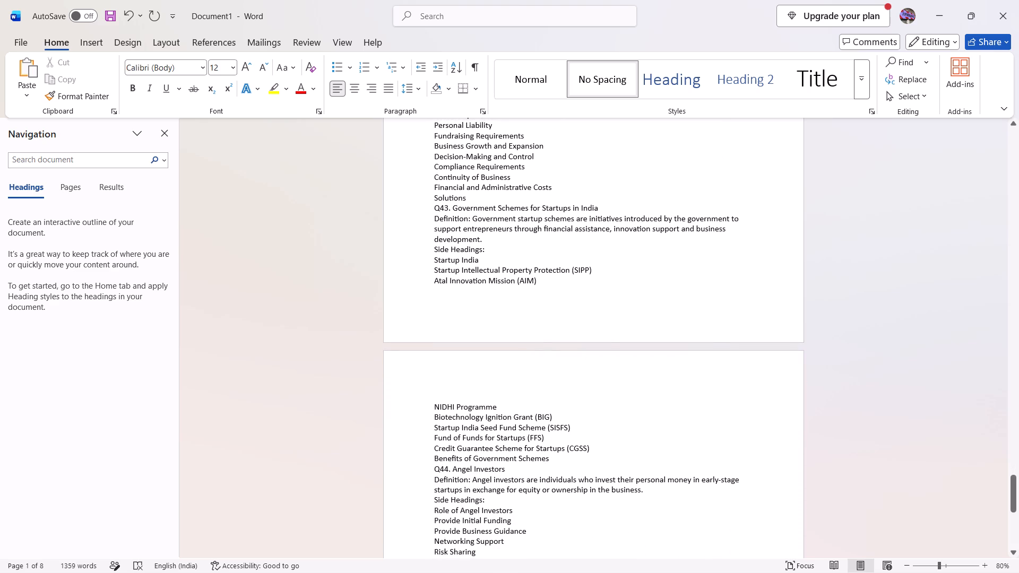
scroll(426, 398, down, 2)
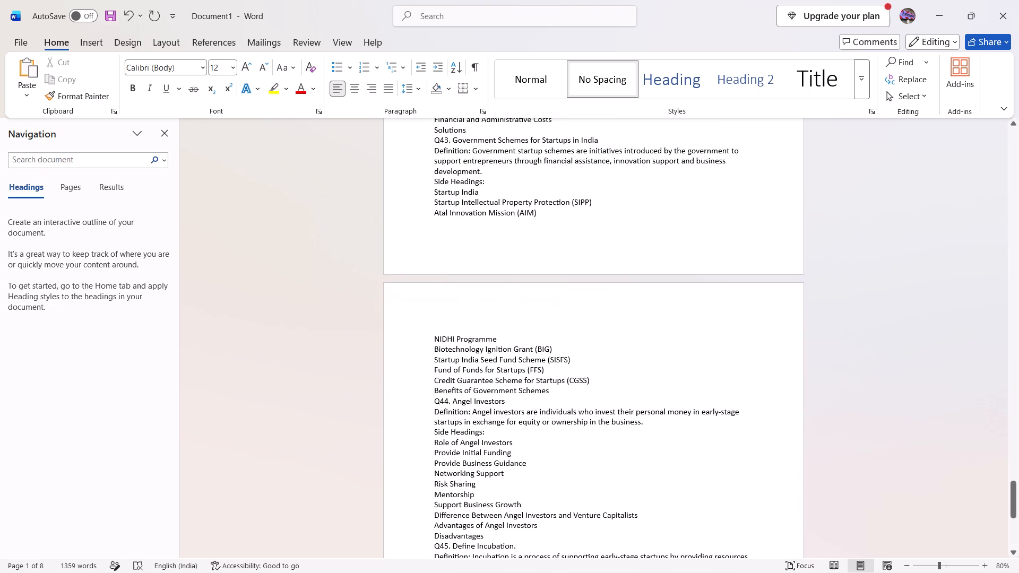
scroll(426, 398, down, 1)
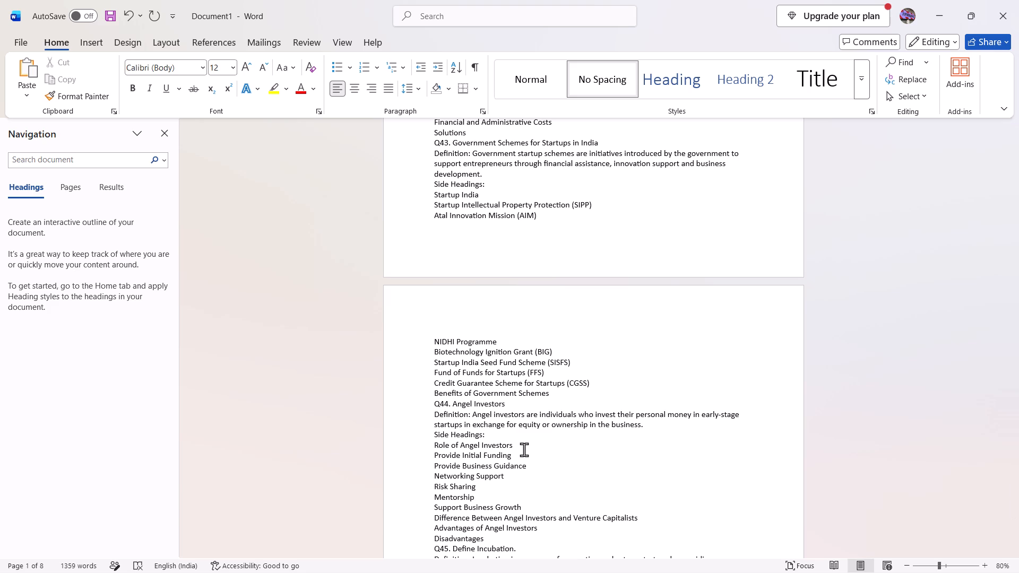
scroll(524, 449, down, 1)
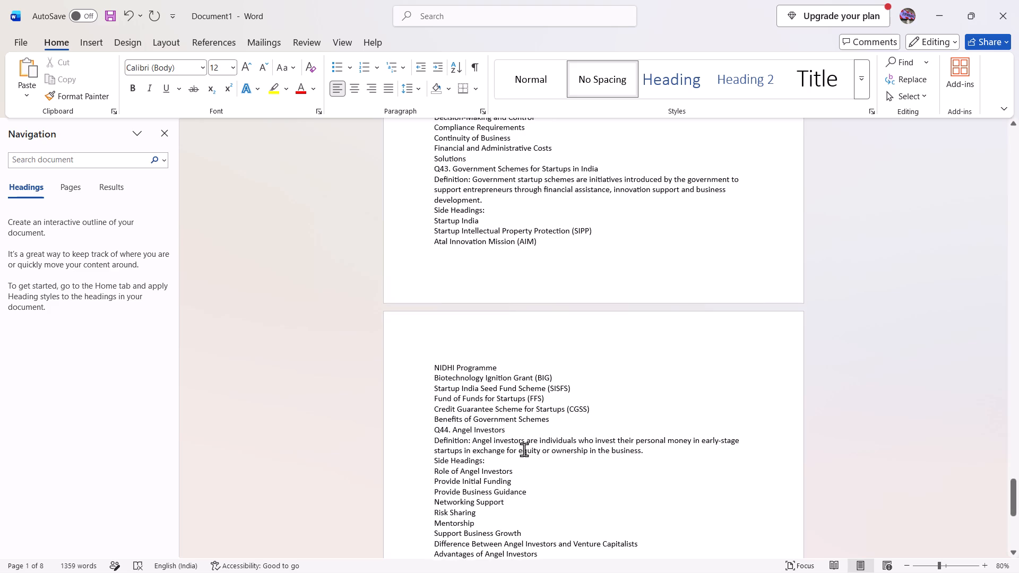
Examine the closing pages from Q43 Government Schemes for Startups in India to the end of Q45 Define Incubation.
scroll(524, 449, down, 2)
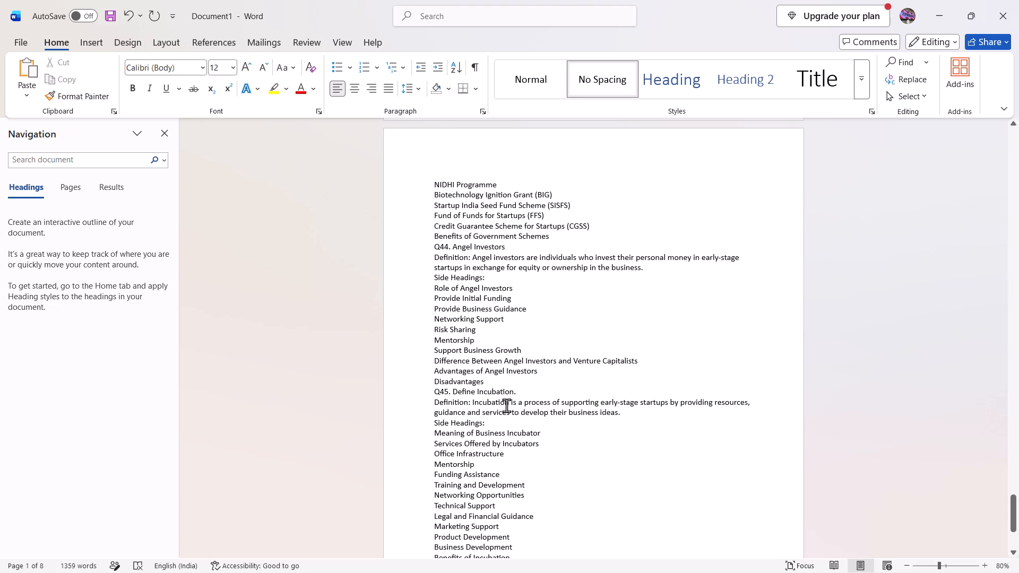
scroll(506, 405, down, 1)
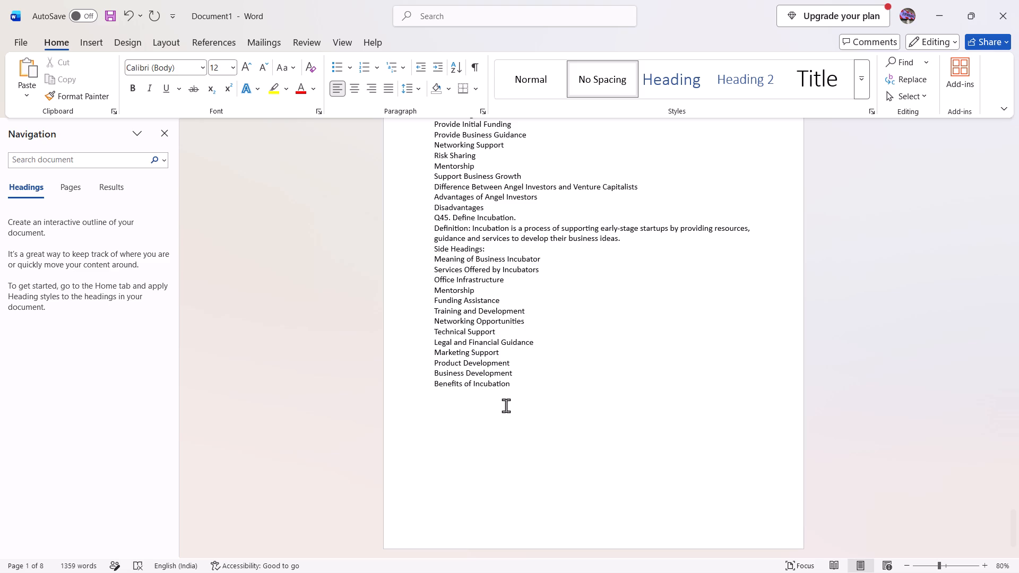
scroll(506, 405, down, 2)
scroll(506, 405, up, 2)
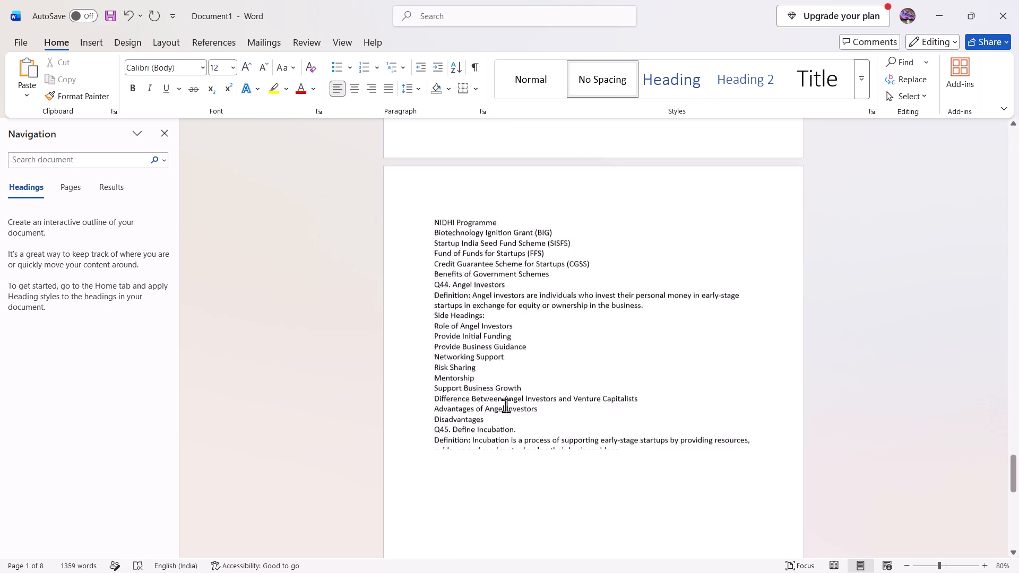
scroll(506, 405, up, 11)
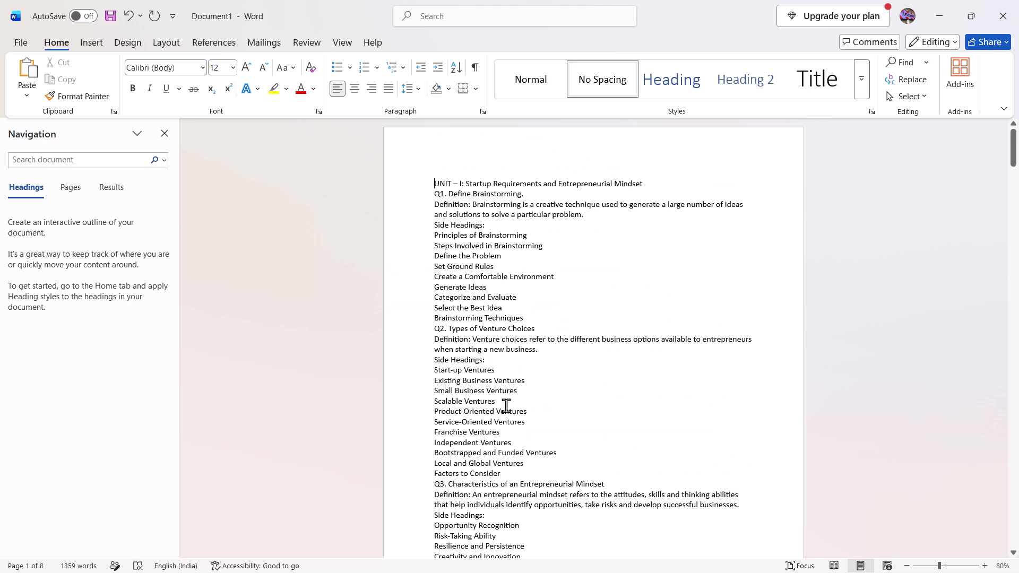
Review the whole document from Unit I through Q45, checking the questions, side headings and page breaks.
scroll(506, 405, down, 3)
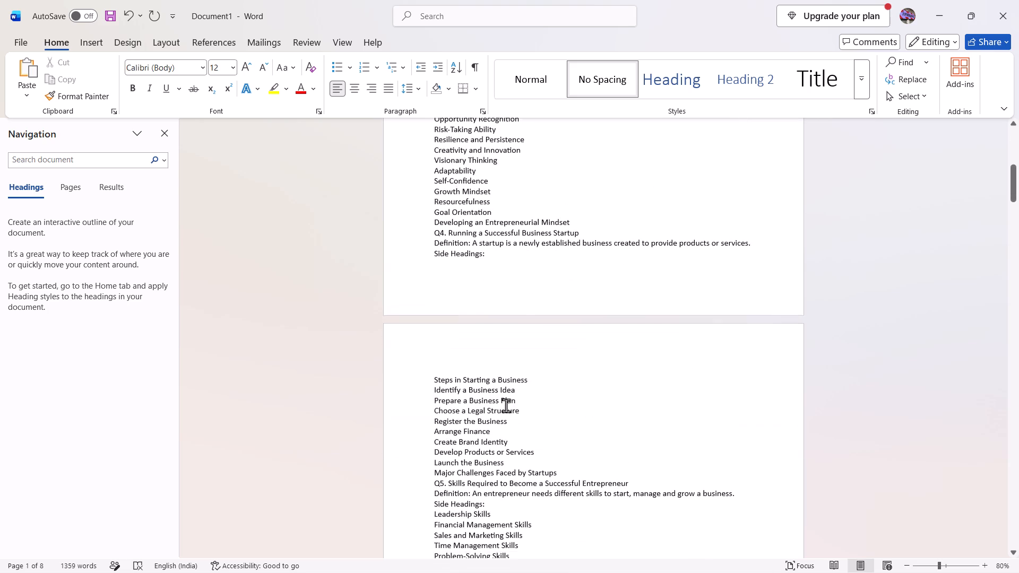
scroll(506, 405, down, 2)
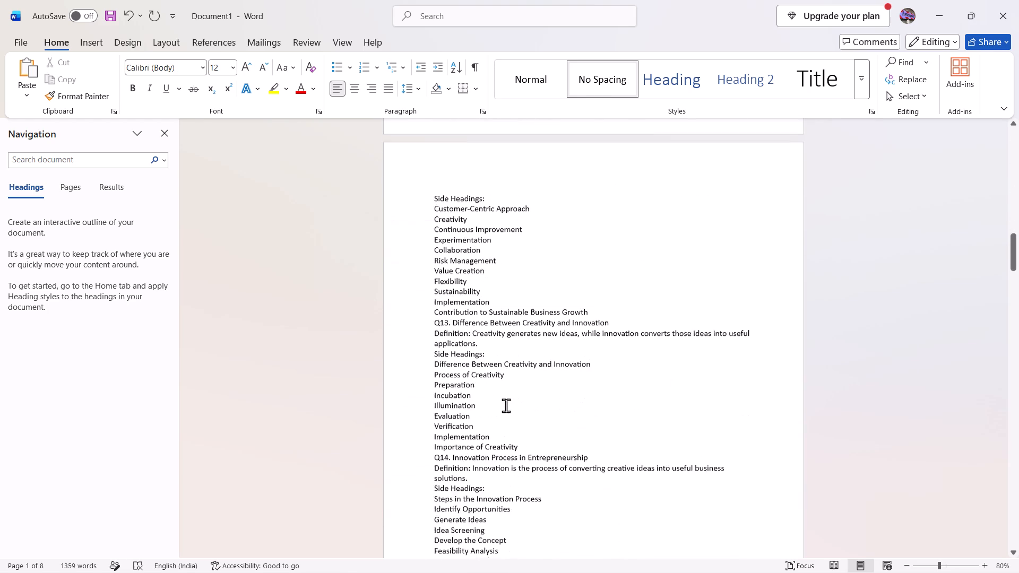
scroll(506, 405, down, 2)
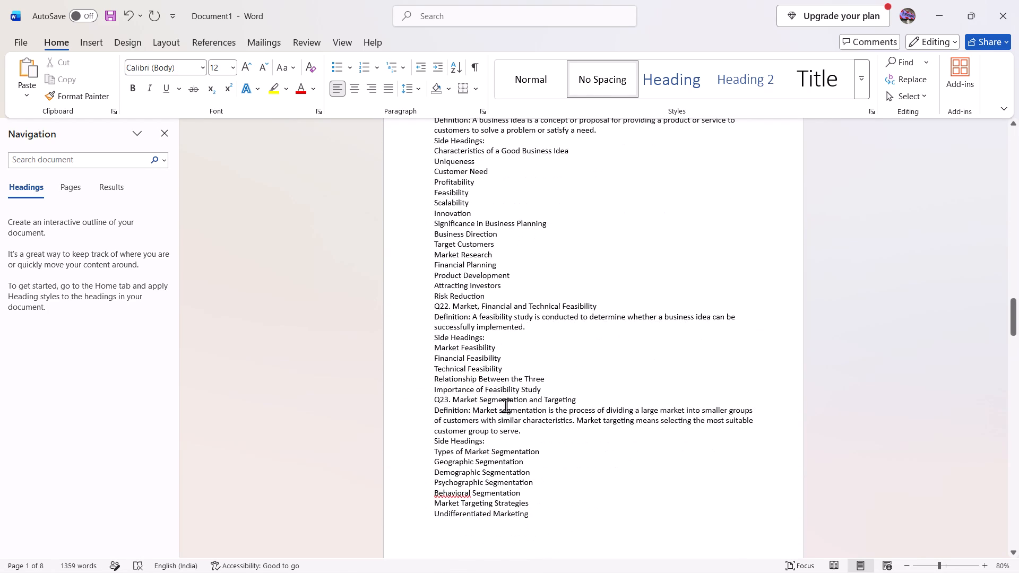
scroll(506, 405, down, 2)
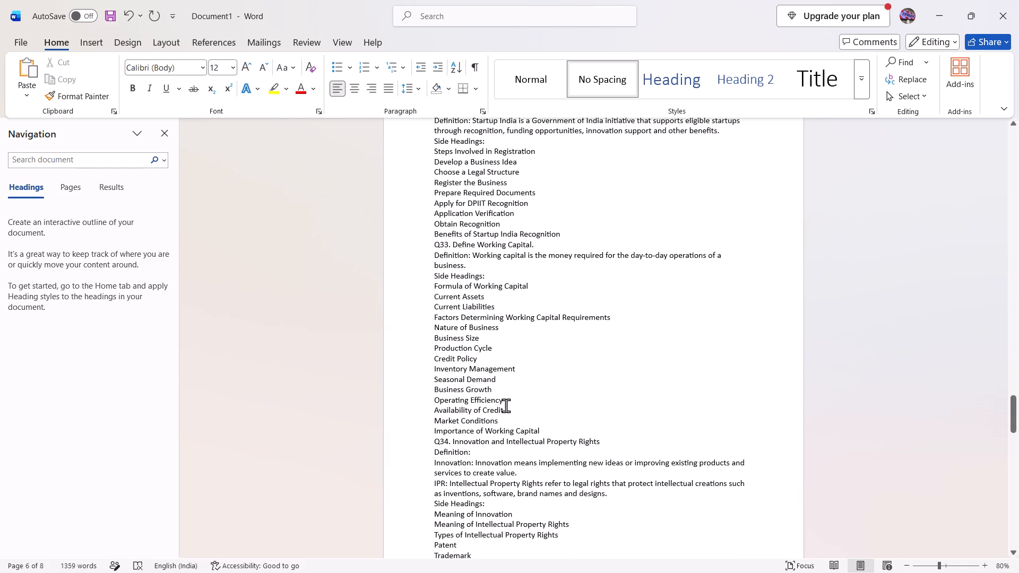
scroll(506, 405, down, 3)
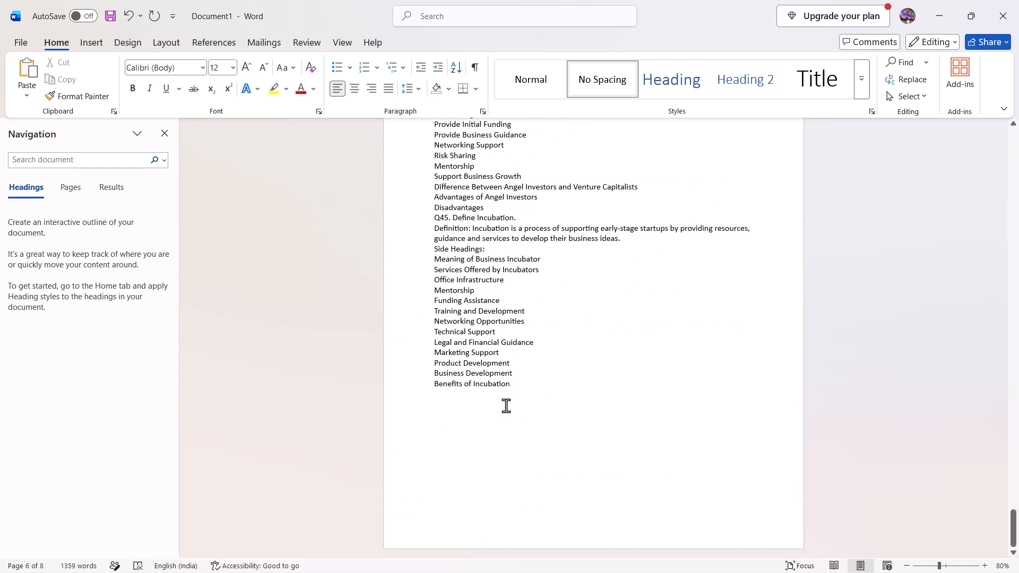
scroll(506, 405, down, 3)
scroll(506, 405, up, 8)
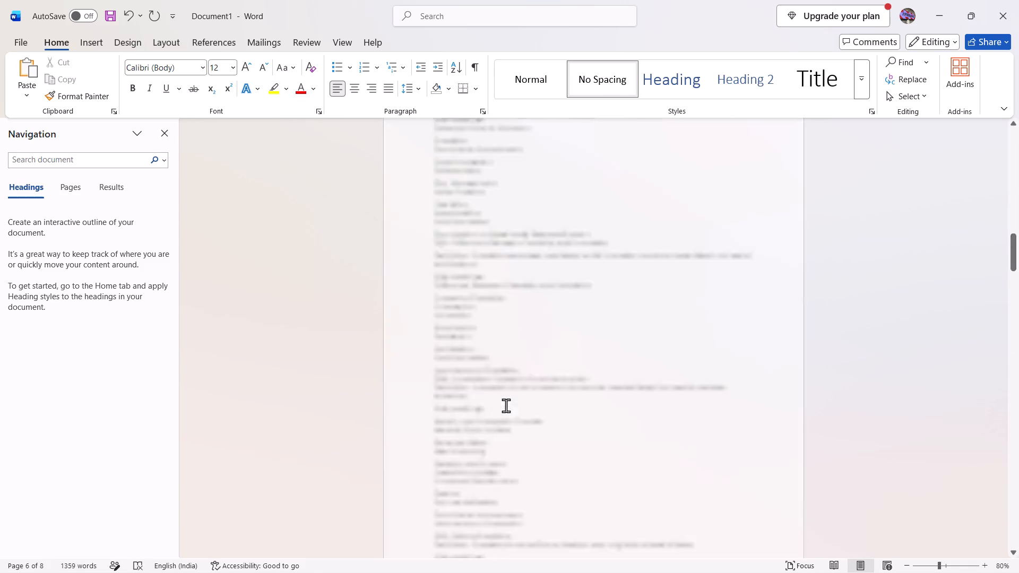
scroll(506, 405, up, 13)
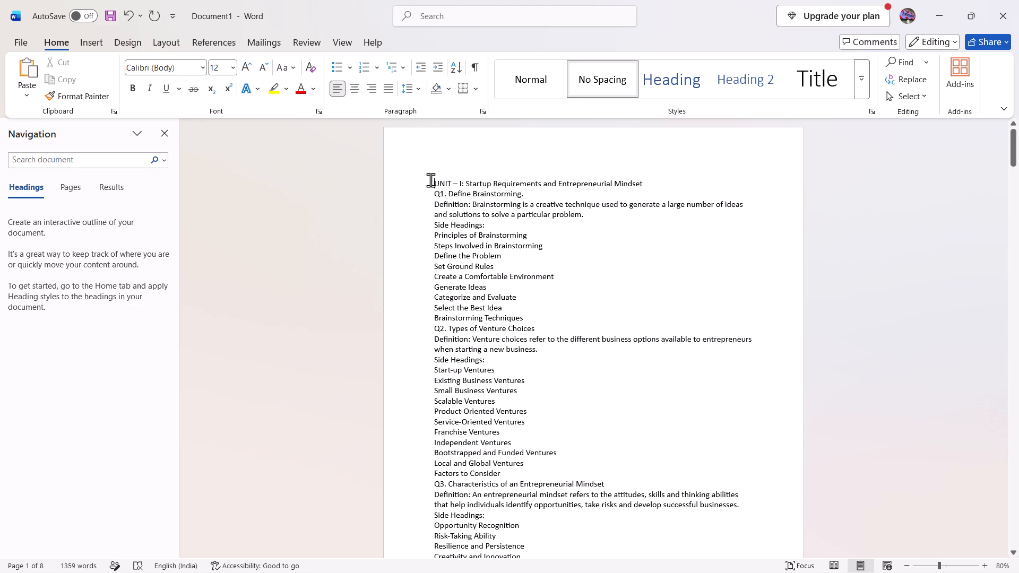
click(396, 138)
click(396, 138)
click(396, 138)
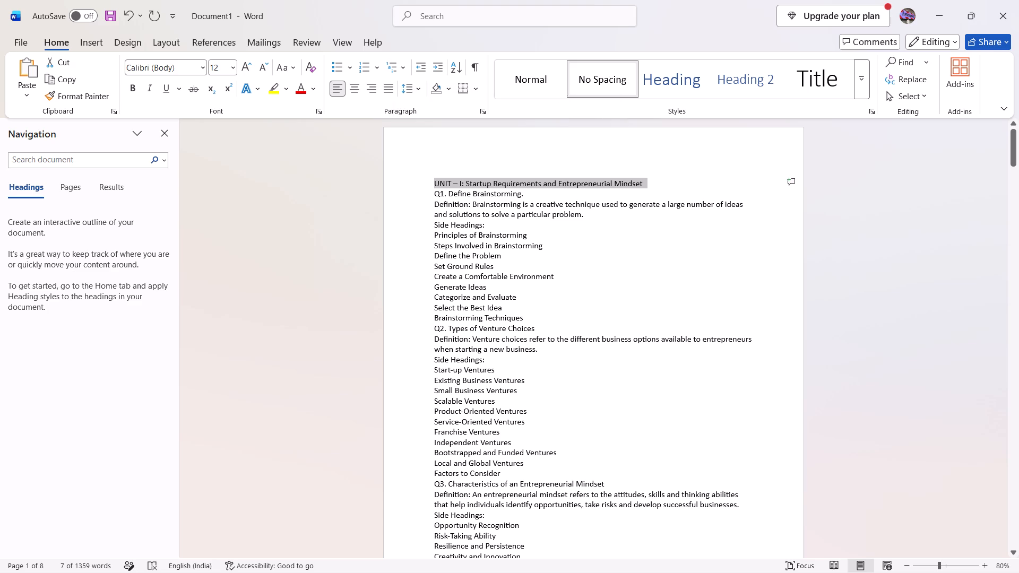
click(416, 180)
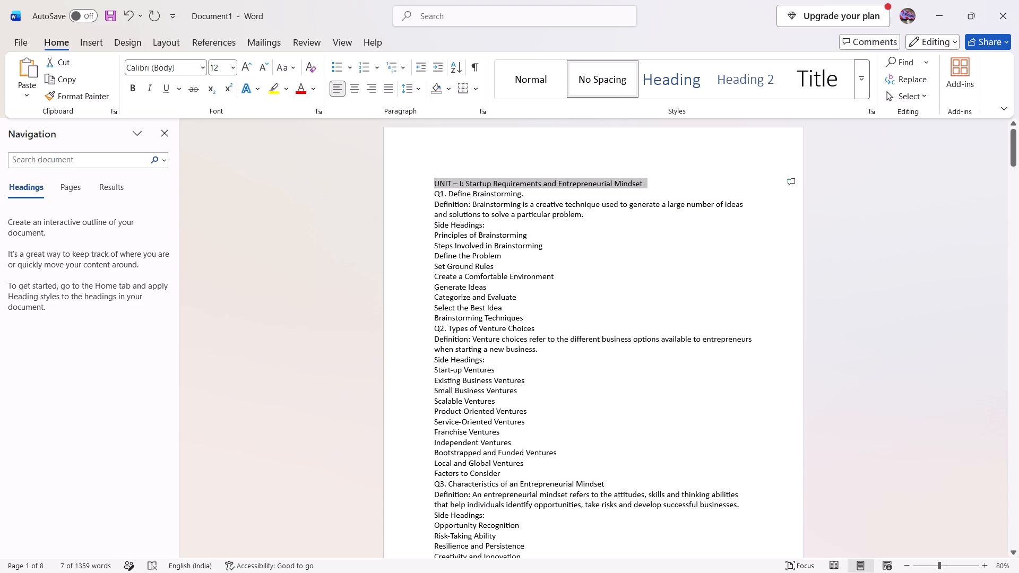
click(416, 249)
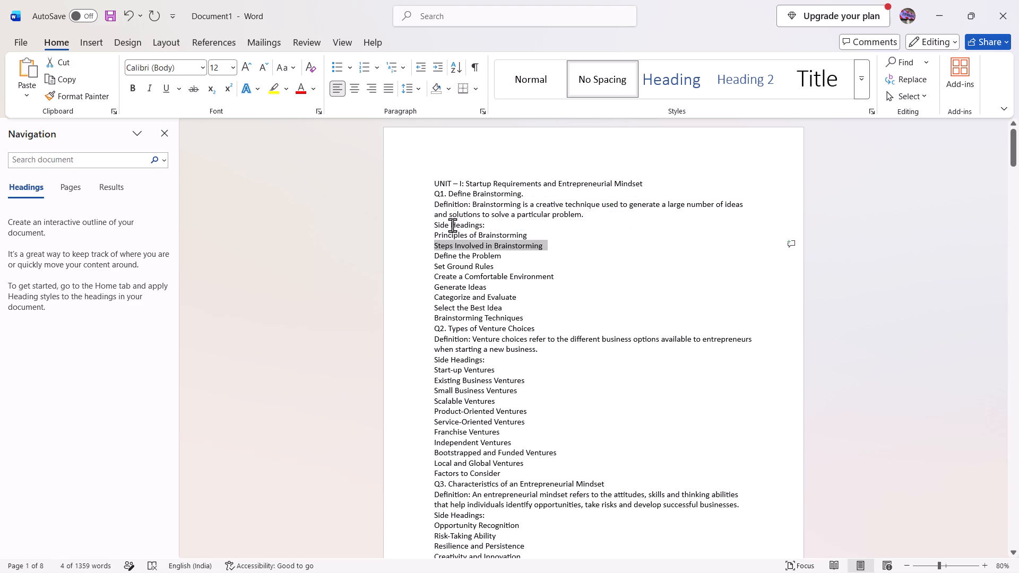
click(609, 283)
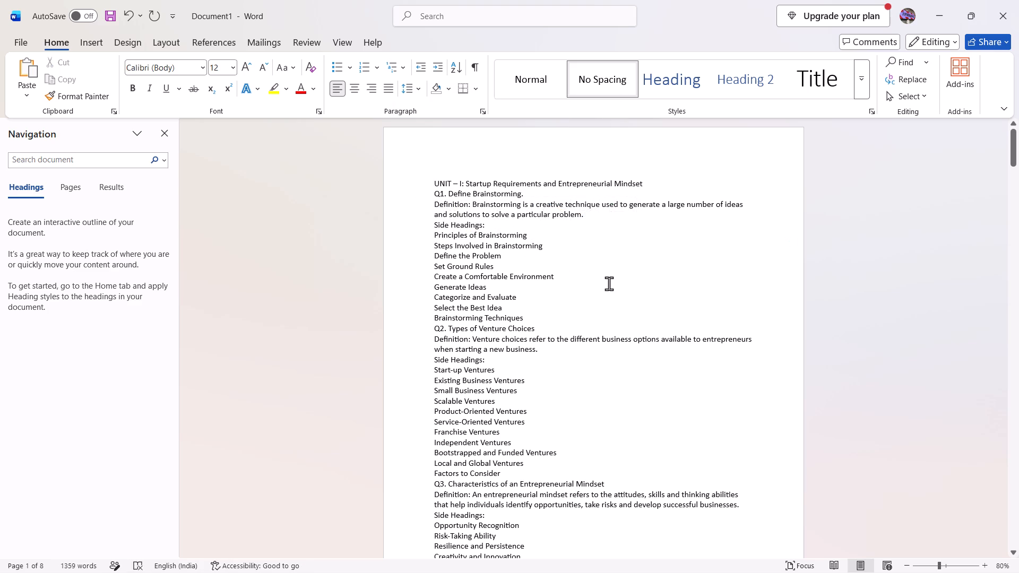
Read through the document again from Q1 Define Brainstorming past the Unit II heading to the end of Q45 Define Incubation.
scroll(609, 283, down, 1)
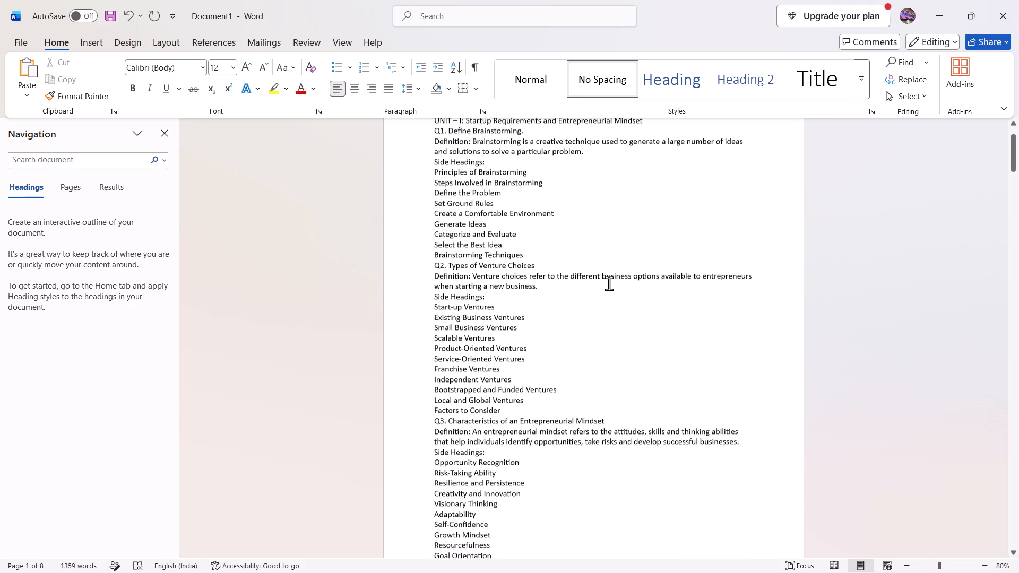
scroll(609, 283, down, 3)
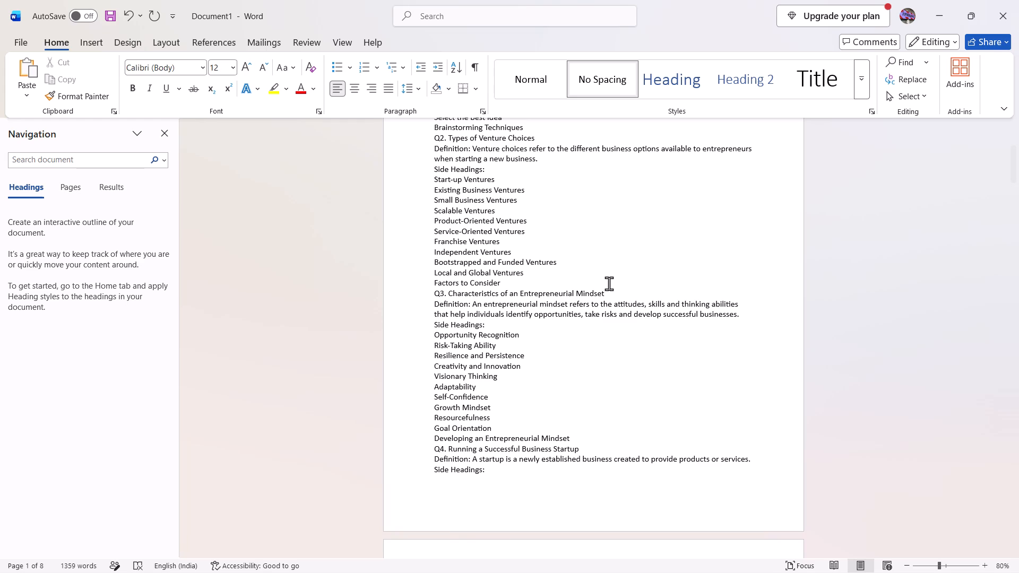
scroll(609, 283, down, 1)
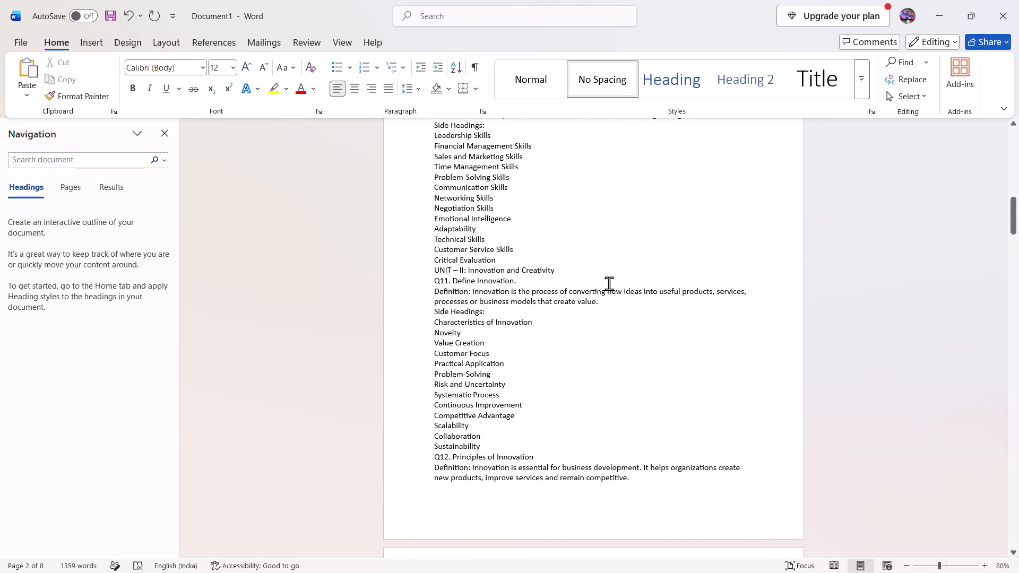
scroll(609, 283, down, 2)
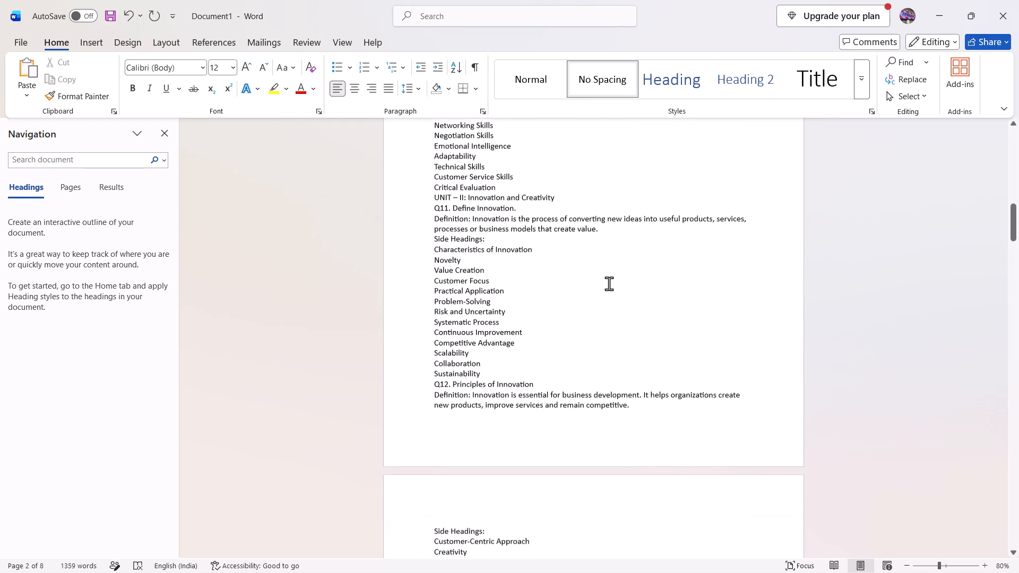
scroll(609, 283, down, 5)
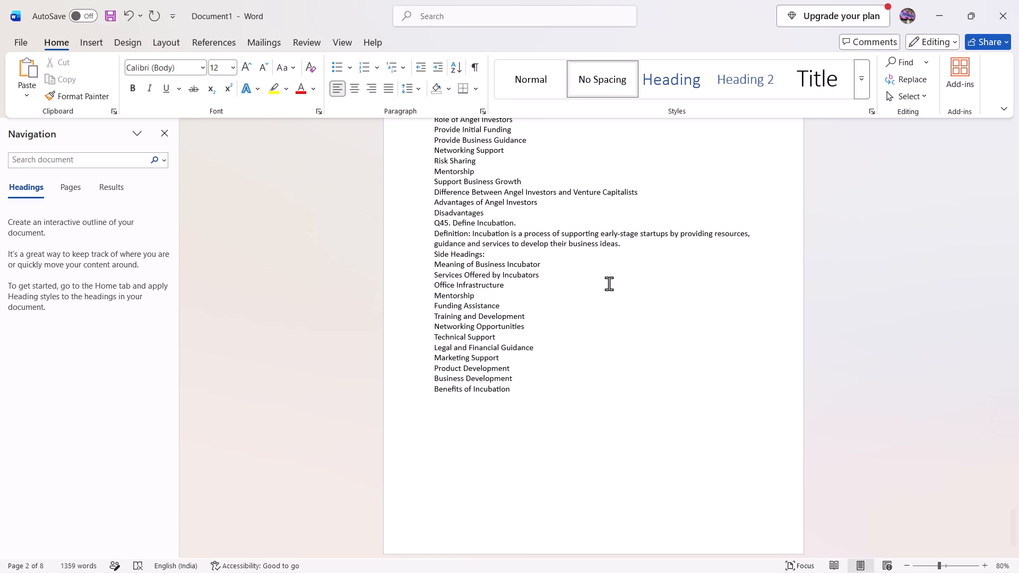
click(609, 283)
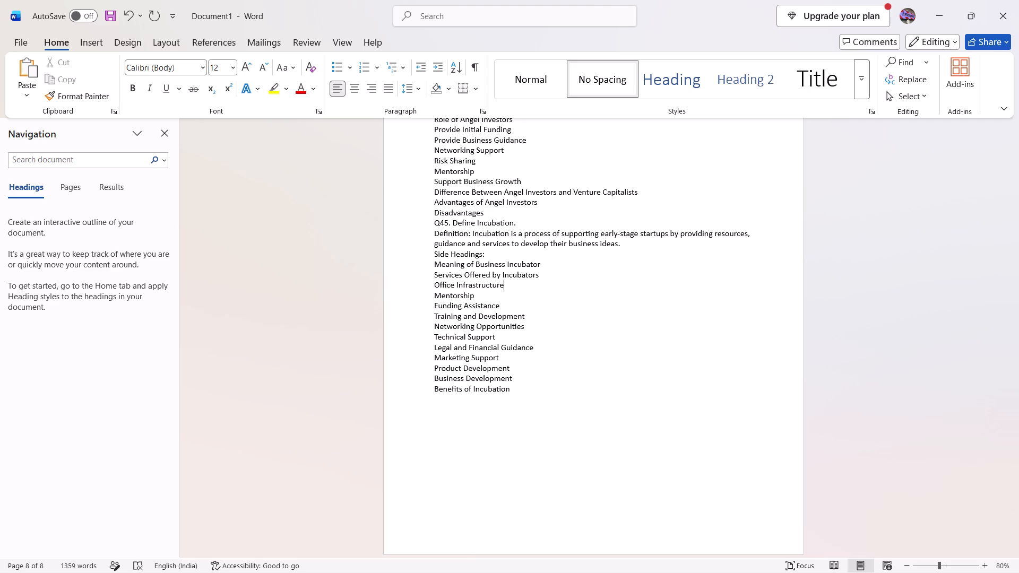
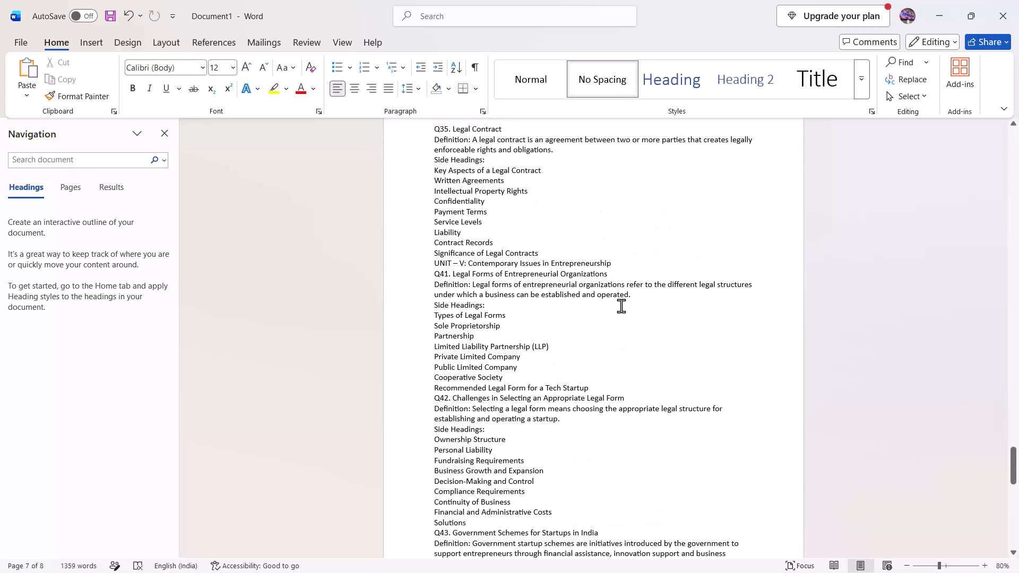
Review the document from Q42 back up to the Unit I heading and Q1 Define Brainstorming.
scroll(621, 306, up, 1)
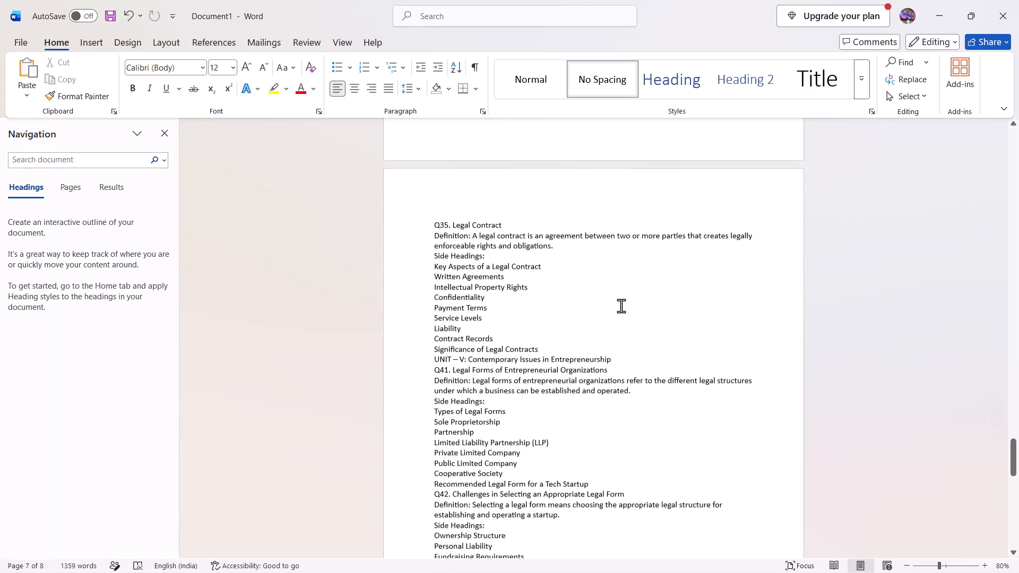
scroll(621, 306, up, 4)
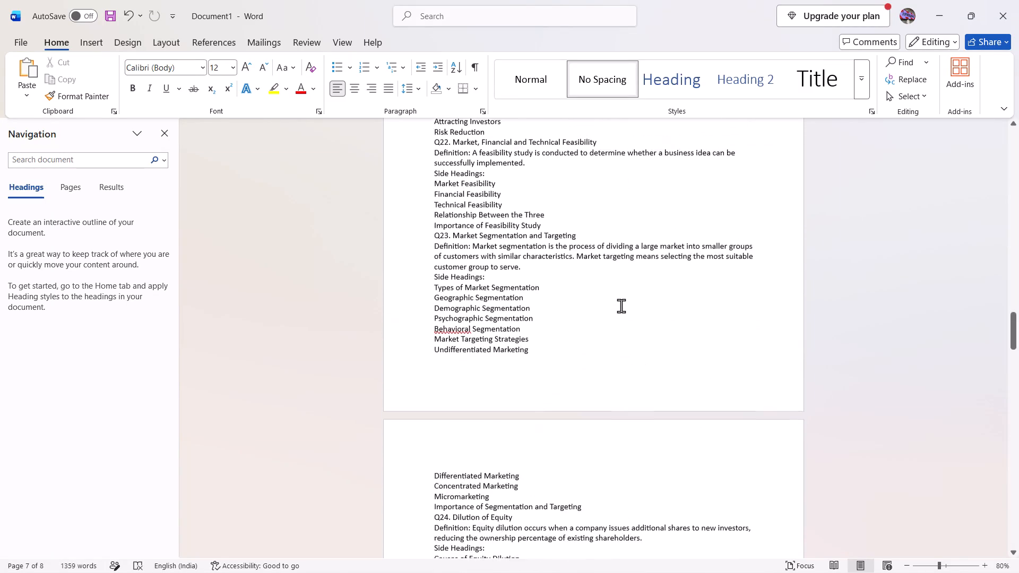
scroll(621, 306, up, 5)
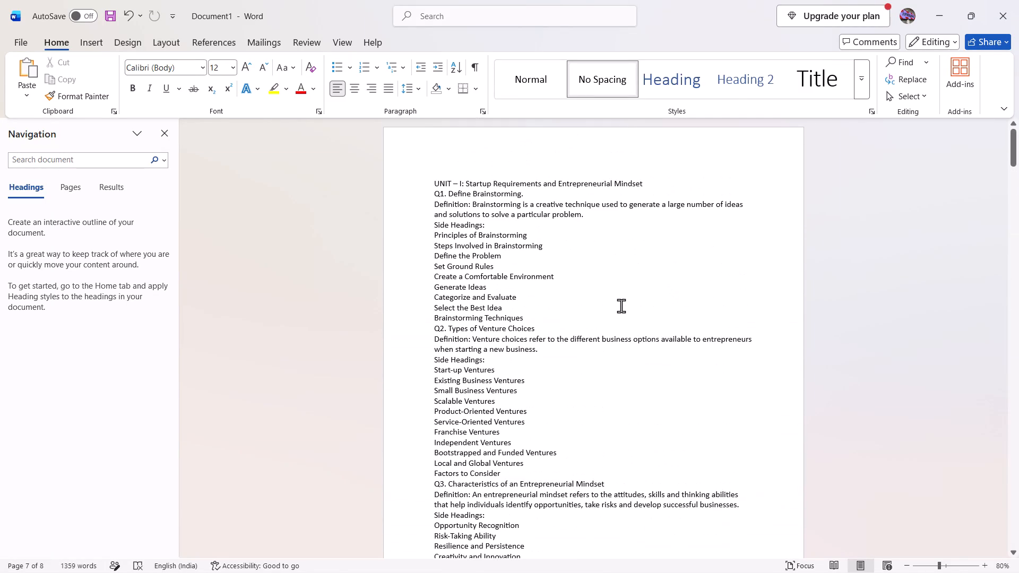
scroll(621, 306, up, 1)
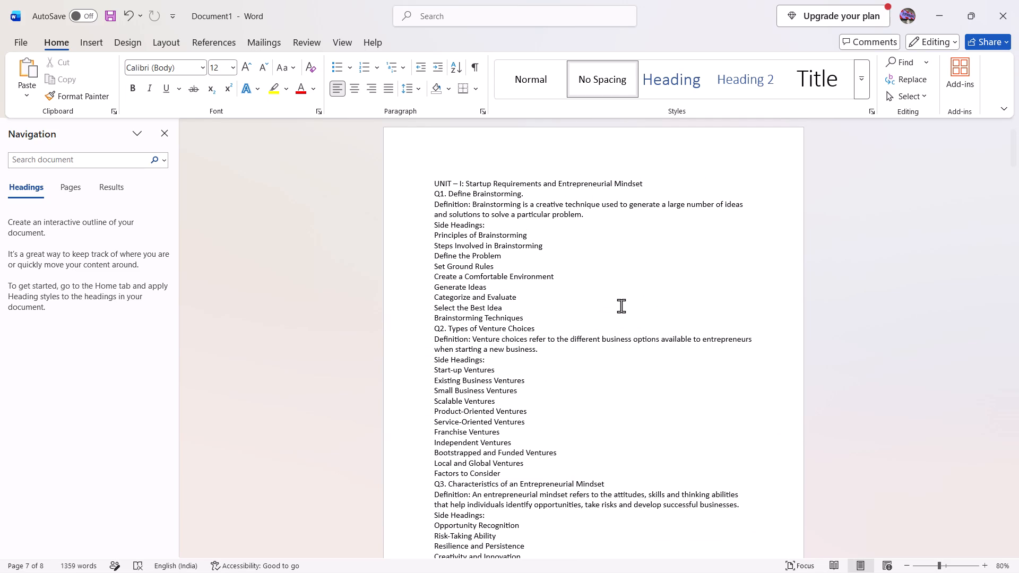
scroll(621, 306, up, 1)
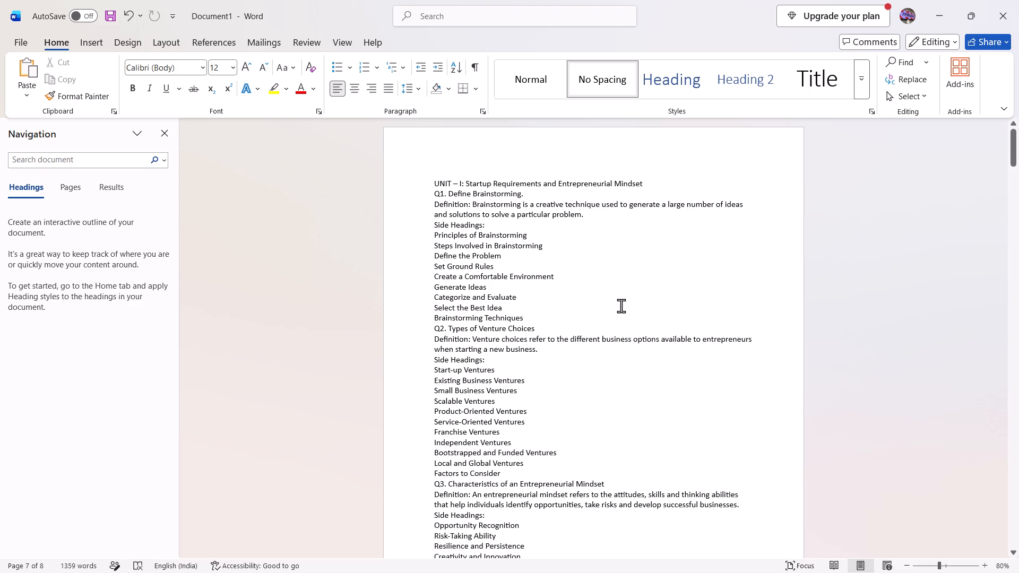
scroll(621, 306, up, 1)
Start saving a copy of the document in this PC's Desktop folder.
click(22, 33)
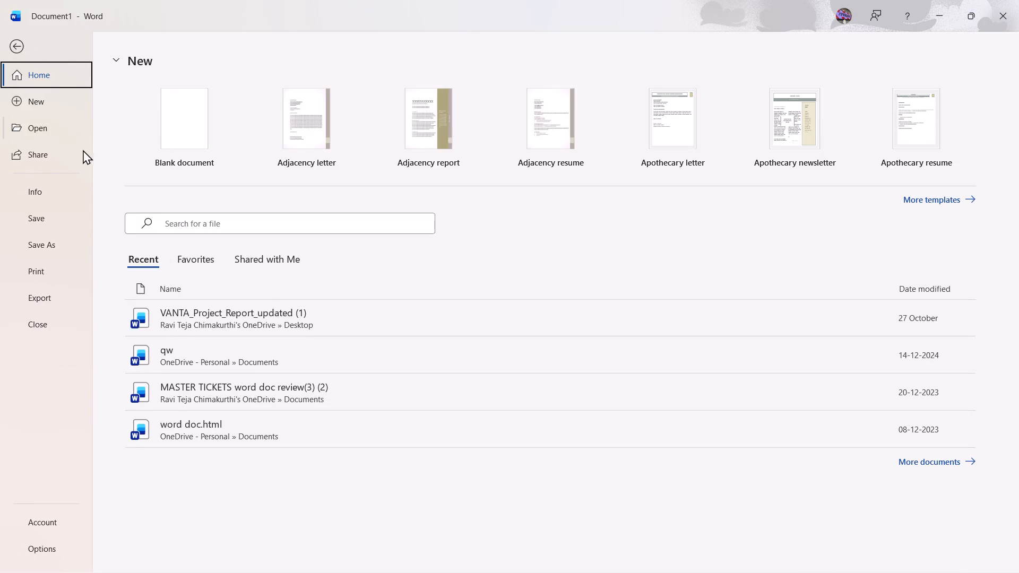
click(48, 239)
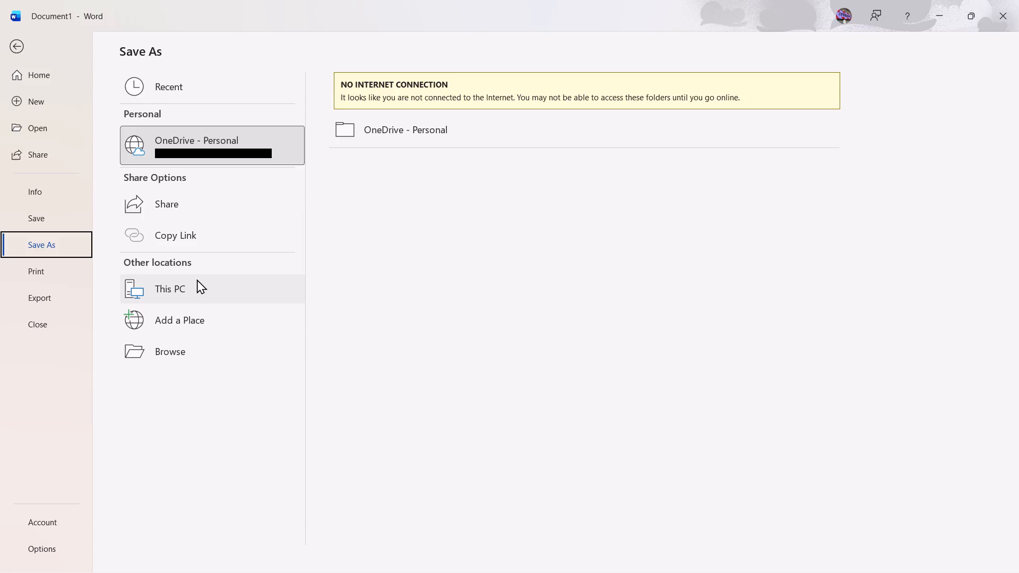
click(197, 279)
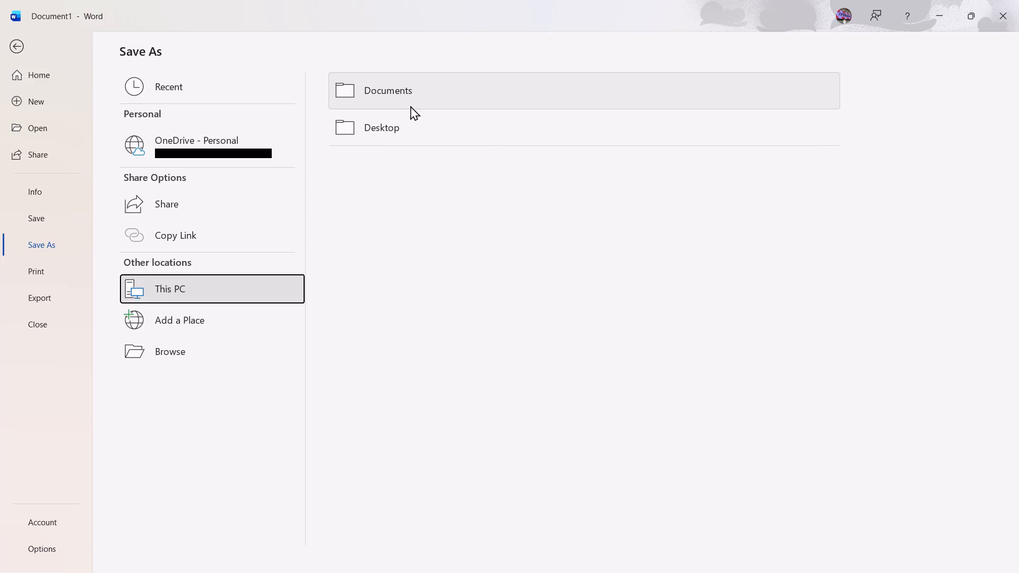
double_click(401, 121)
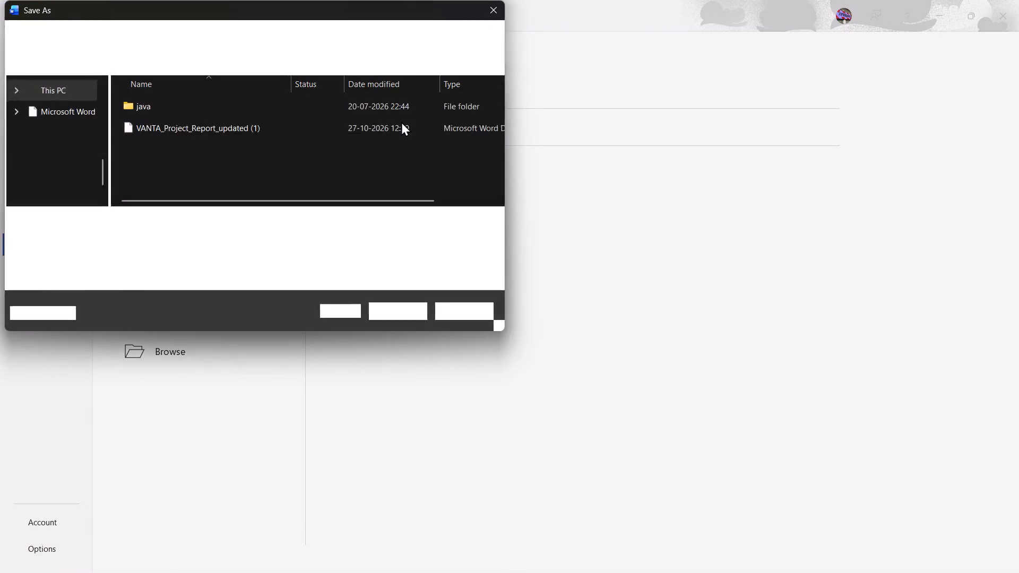
Name the file "side he" and set its format to PDF for saving on the Desktop.
click(228, 220)
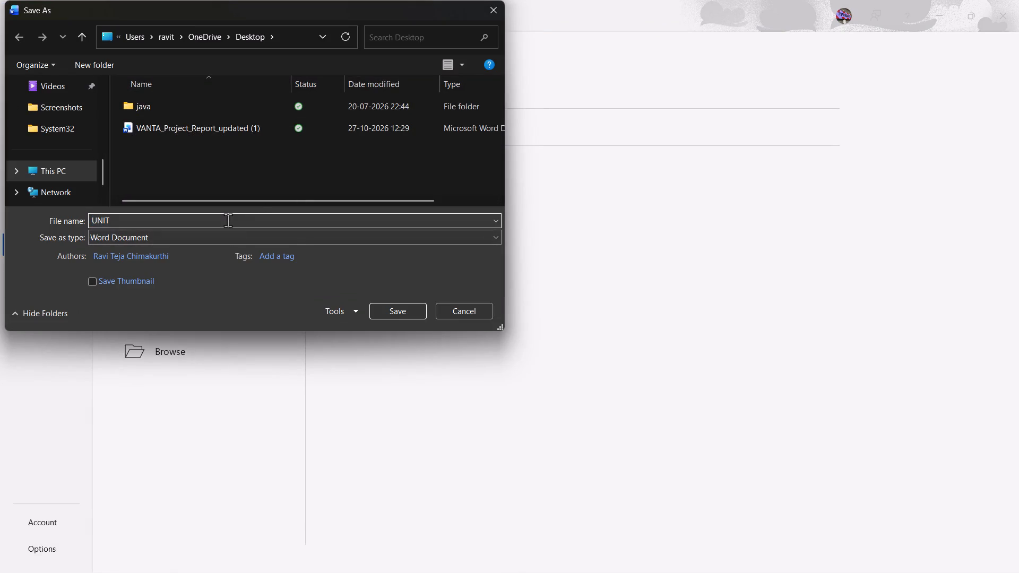
key(BackSpace)
key(BackSpace)
key(BackSpace)
key(BackSpace)
key(BackSpace)
key(BackSpace)
key(BackSpace)
key(BackSpace)
key(BackSpace)
key(BackSpace)
key(BackSpace)
key(BackSpace)
text(side he)
click(277, 232)
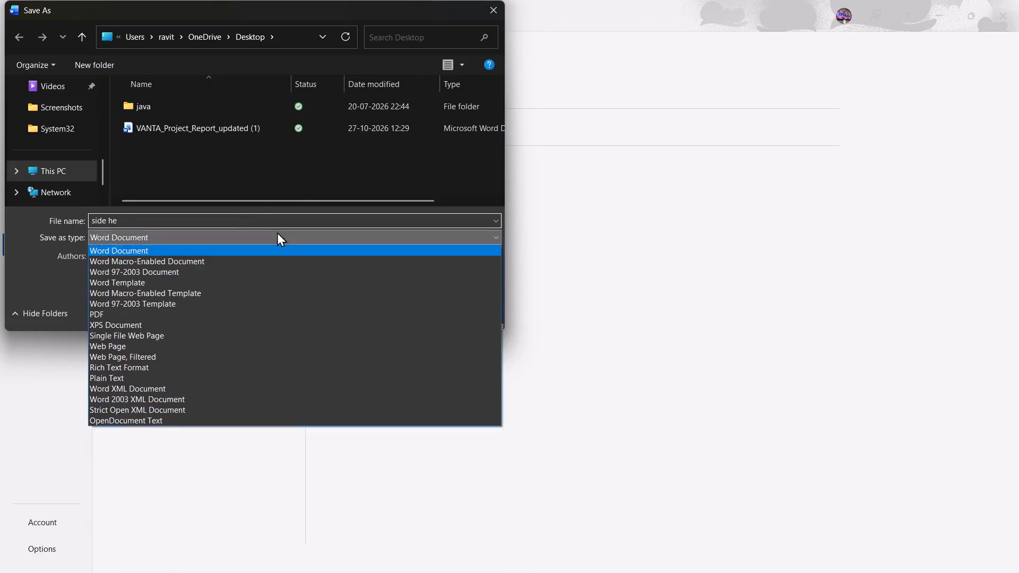
click(247, 315)
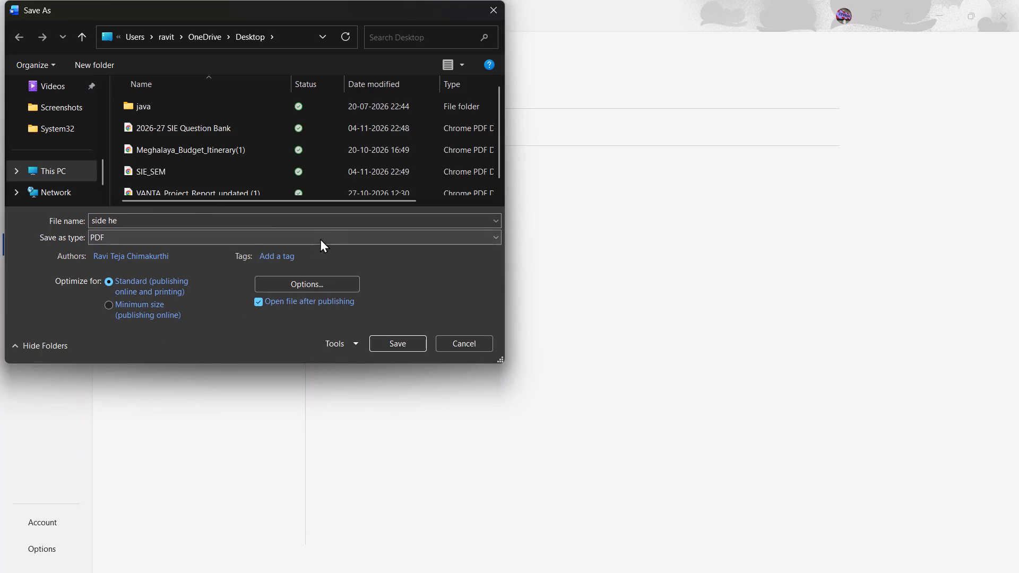
Save the document to the Desktop as the PDF "side he" and open it after publishing.
click(413, 342)
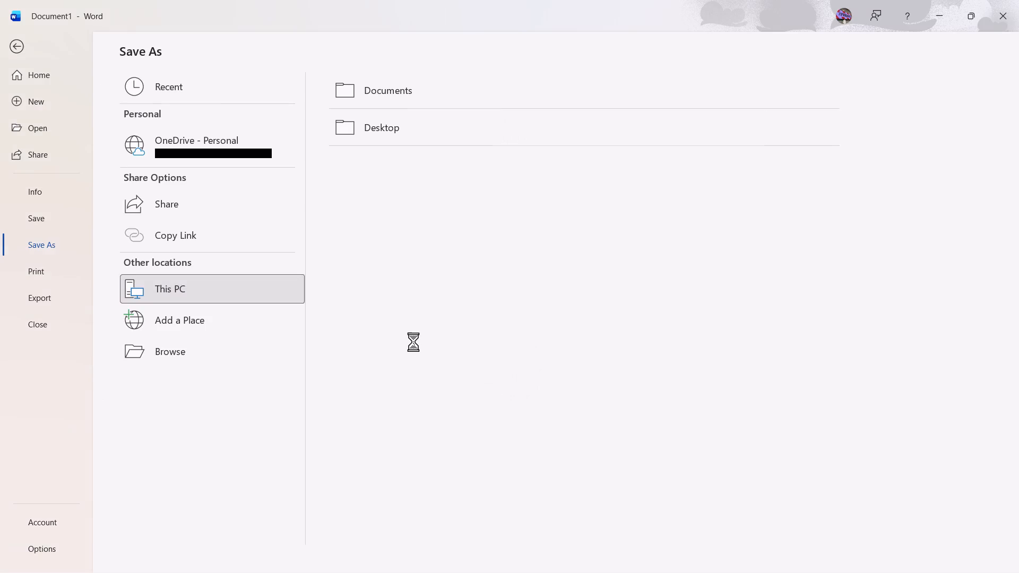
Check the published side he.pdf in Chrome and start downloading a copy of it.
scroll(454, 335, down, 9)
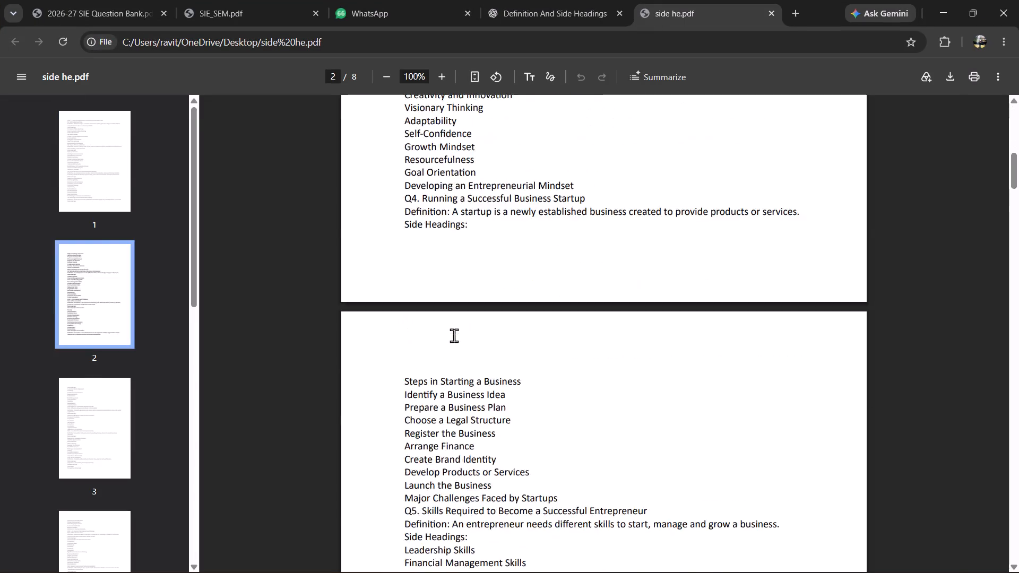
scroll(454, 335, down, 20)
scroll(454, 335, down, 7)
scroll(454, 335, up, 18)
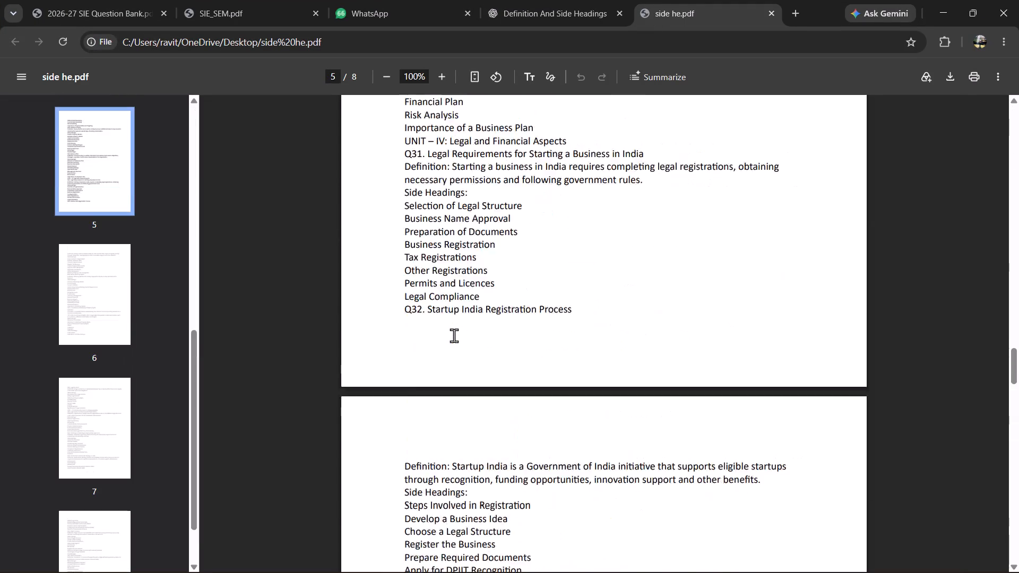
scroll(454, 335, up, 13)
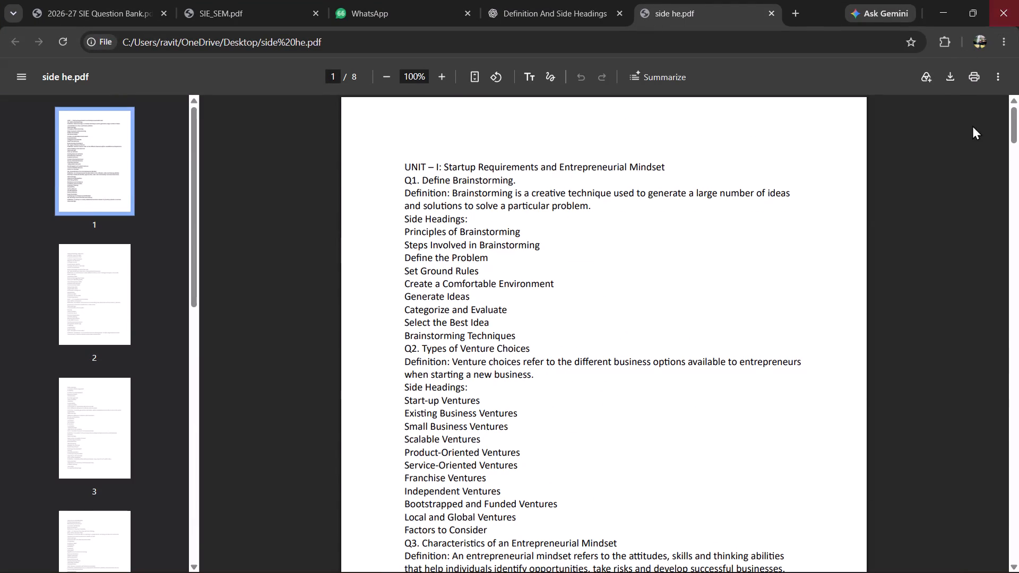
click(950, 76)
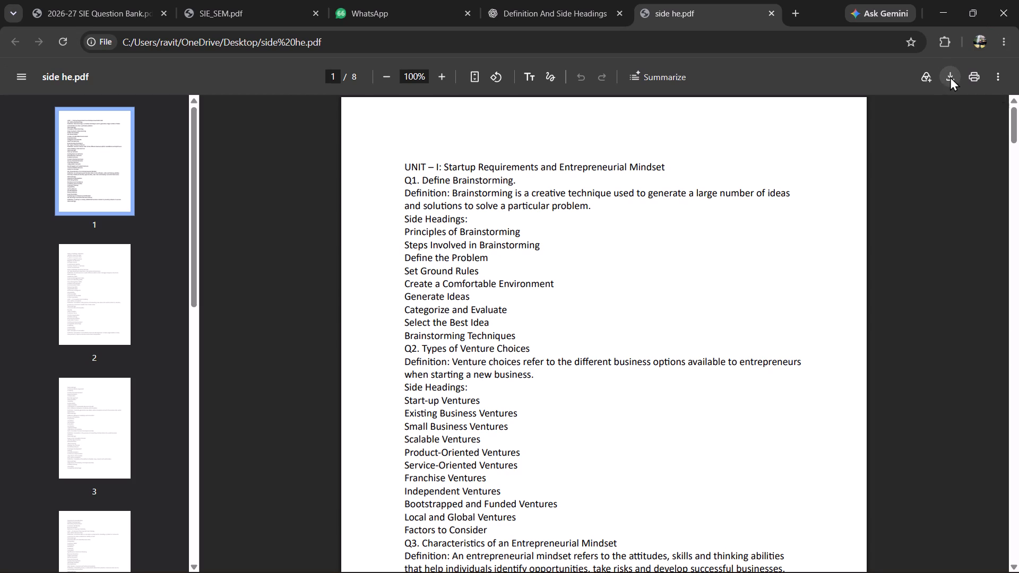
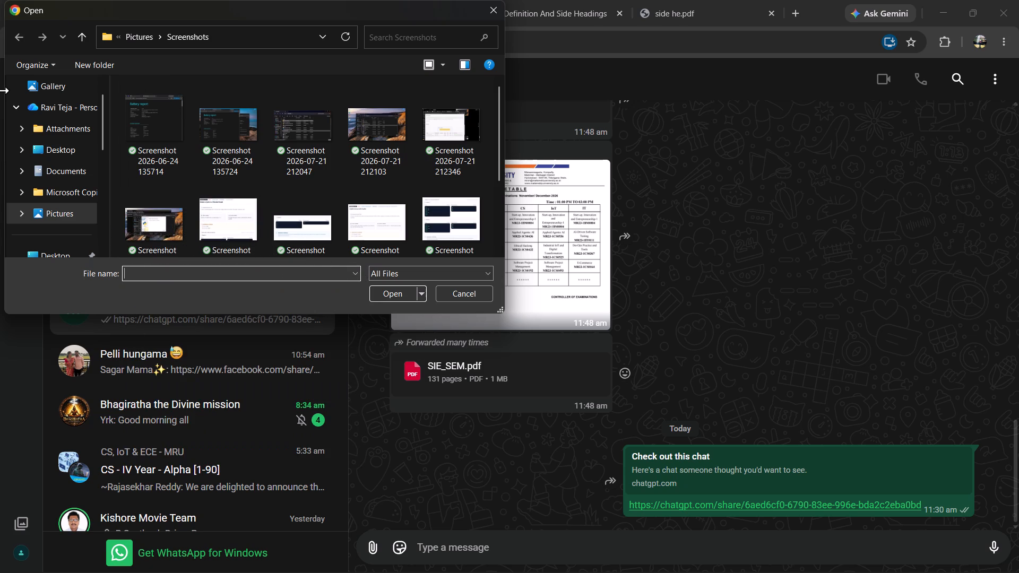
Look through the personal OneDrive Desktop folder for the "side he" PDF to attach.
double_click(54, 145)
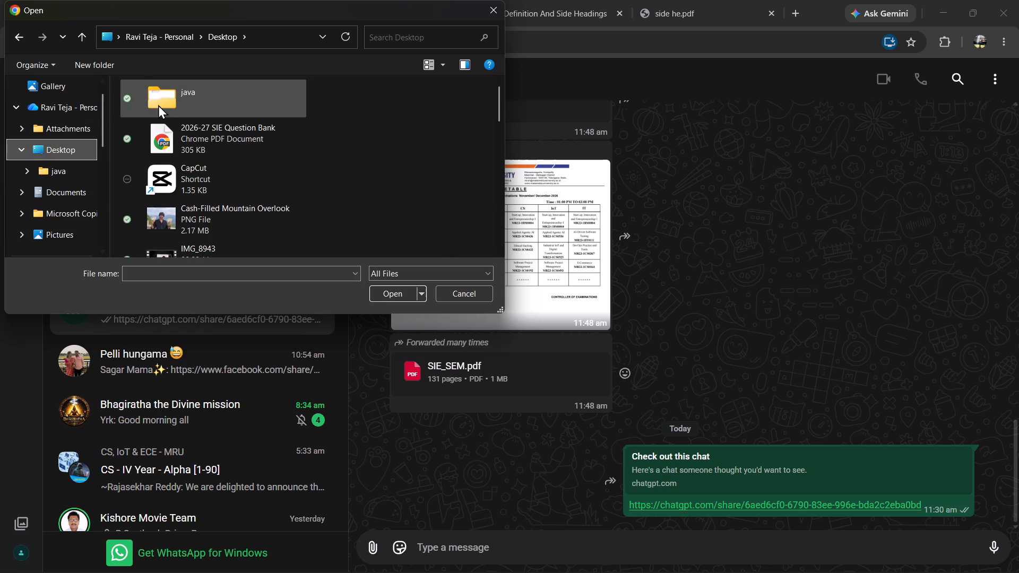
scroll(169, 100, down, 1)
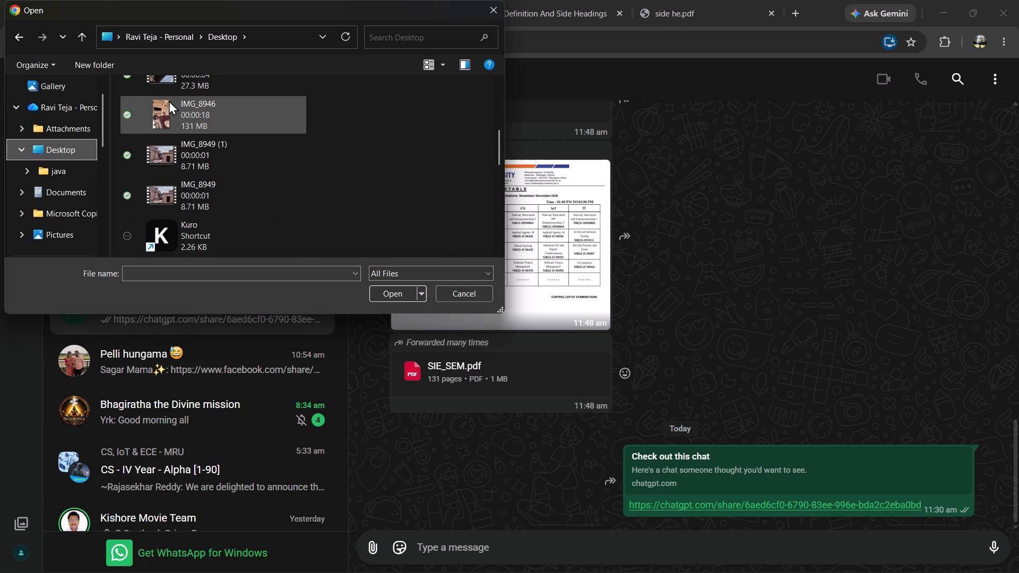
scroll(169, 100, down, 1)
scroll(169, 100, up, 7)
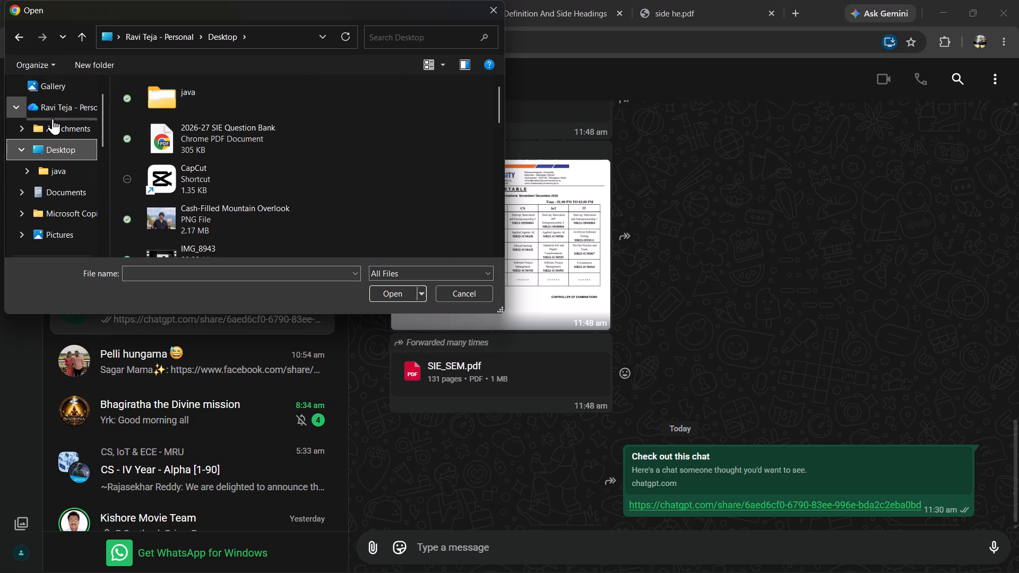
Search the Home location of the file picker for "side".
scroll(43, 90, up, 6)
click(43, 90)
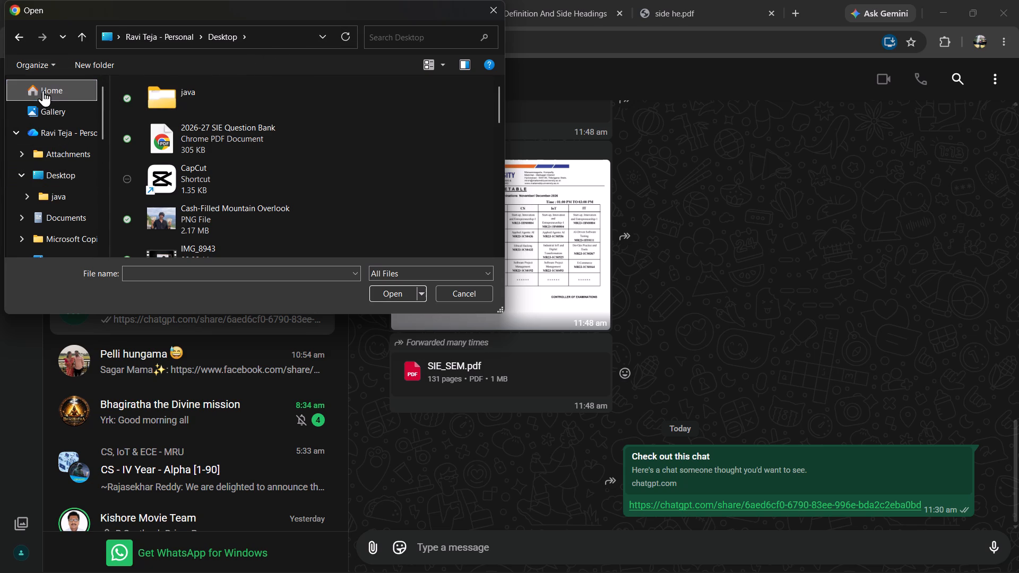
click(408, 44)
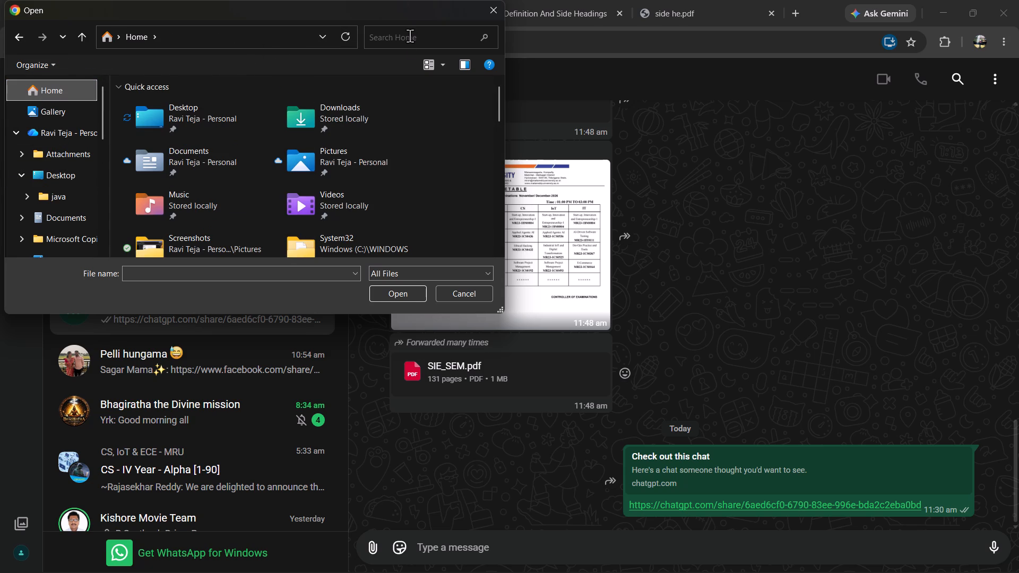
click(410, 36)
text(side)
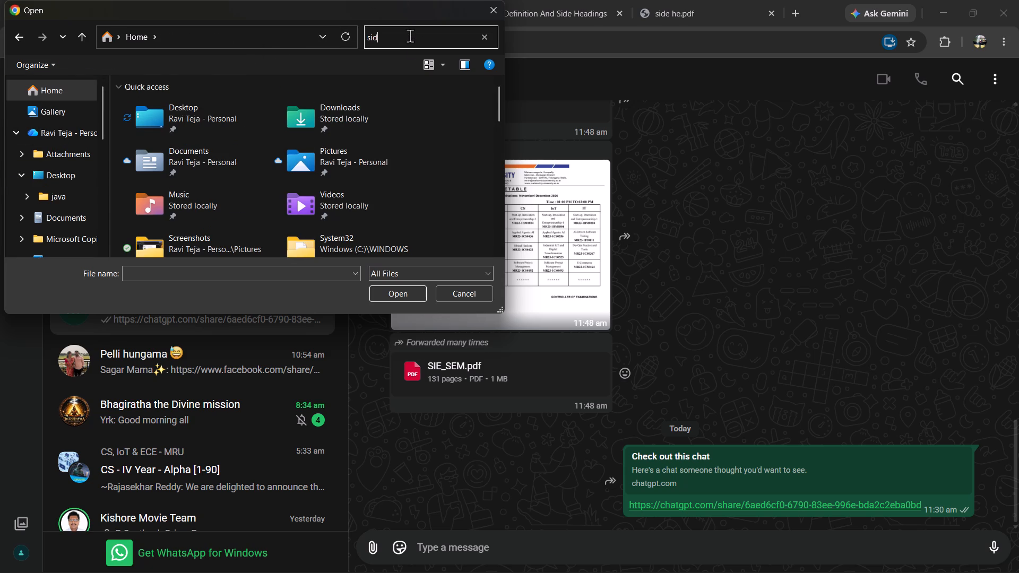
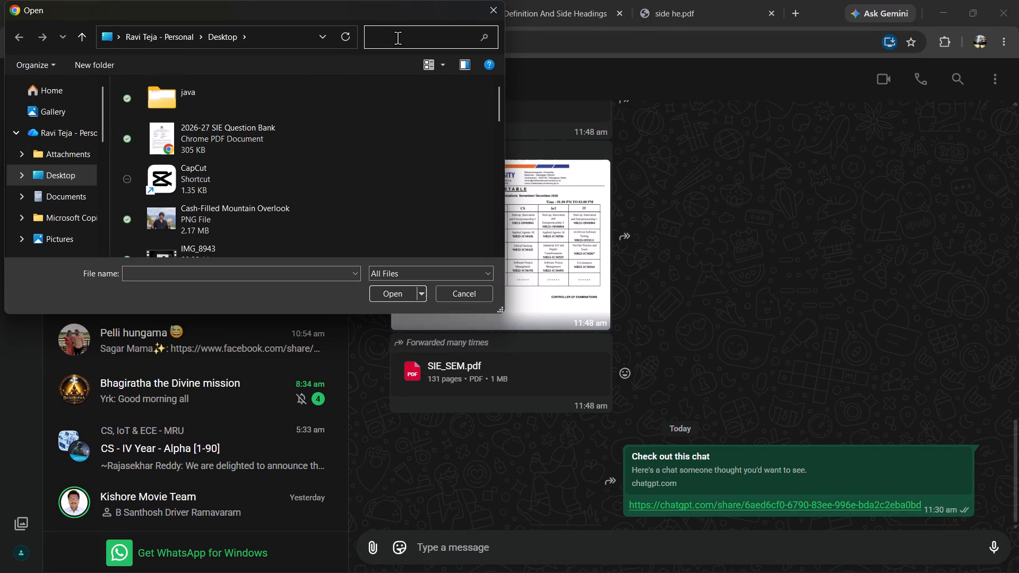
Search the Desktop folder for "side" to find the PDF to attach to the WhatsApp chat.
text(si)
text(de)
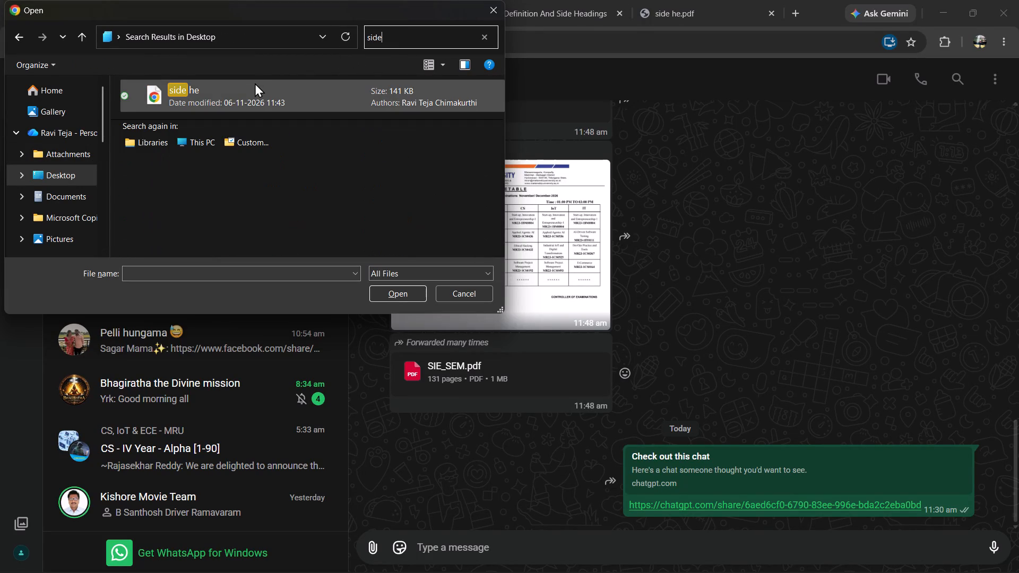
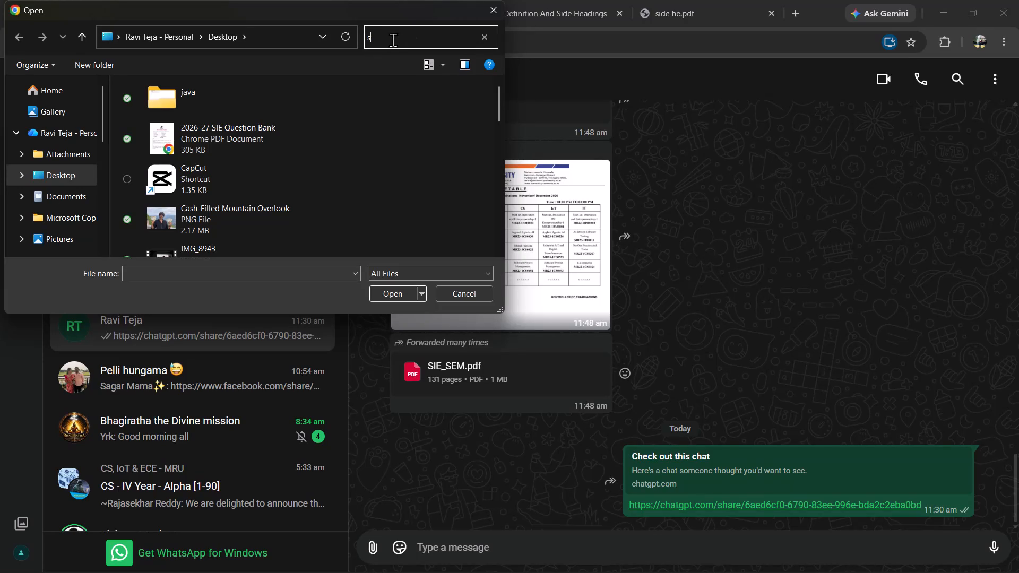
Search the Desktop folder for "side" and select the "side he" file as the WhatsApp chat attachment.
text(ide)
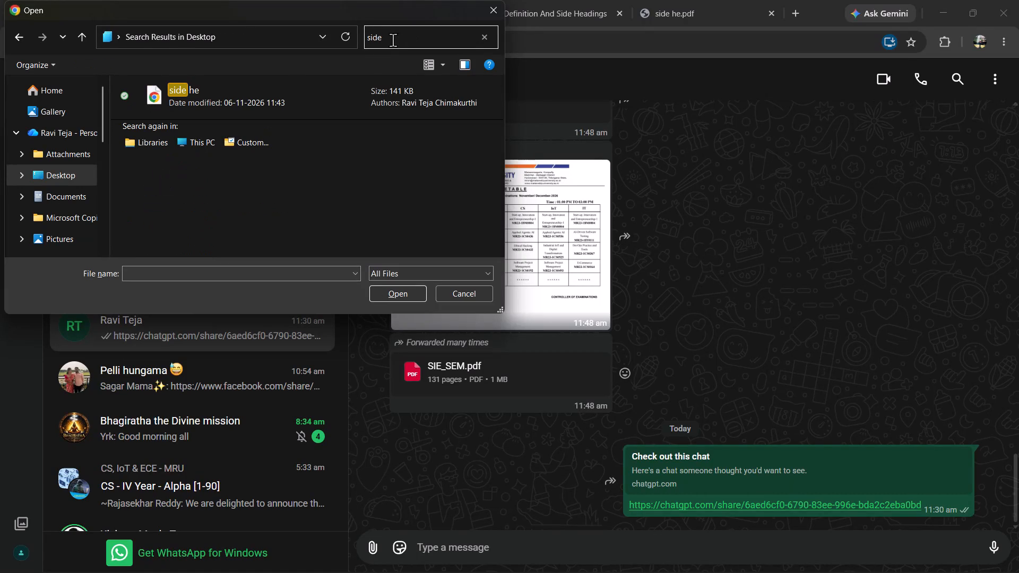
click(203, 95)
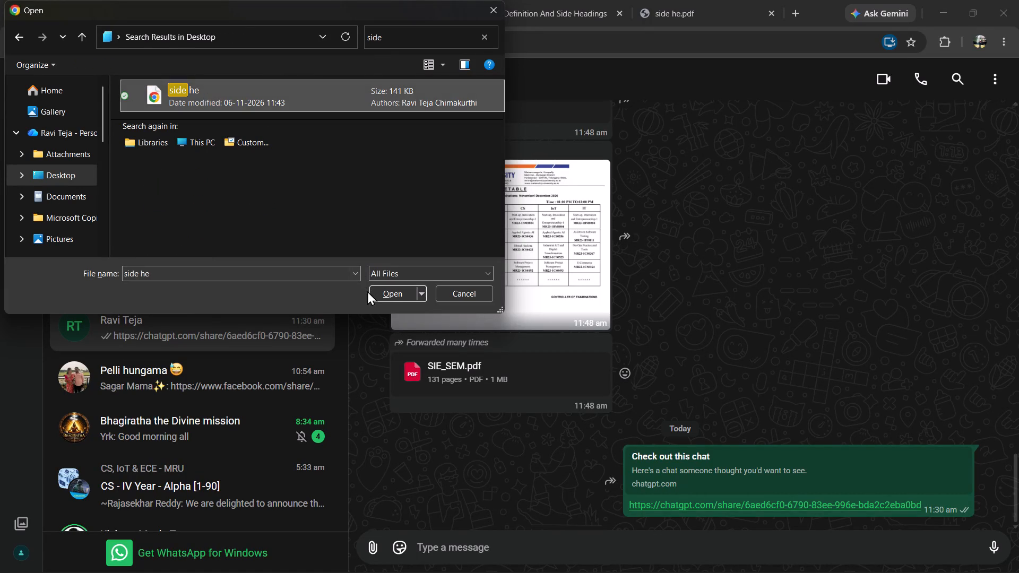